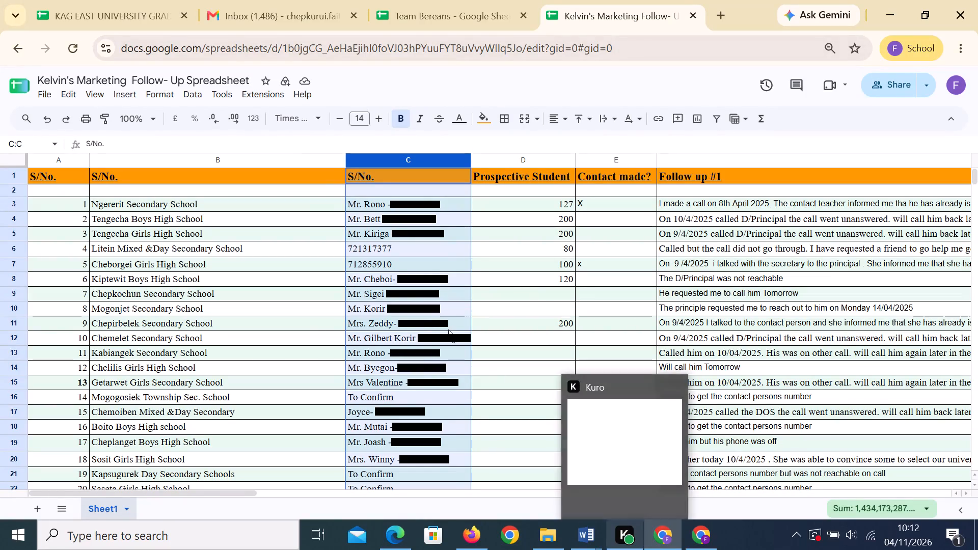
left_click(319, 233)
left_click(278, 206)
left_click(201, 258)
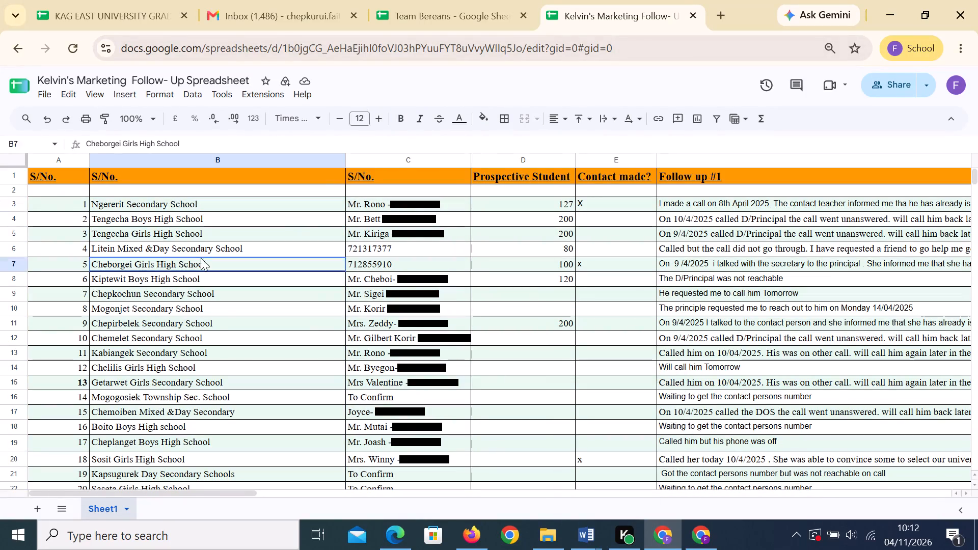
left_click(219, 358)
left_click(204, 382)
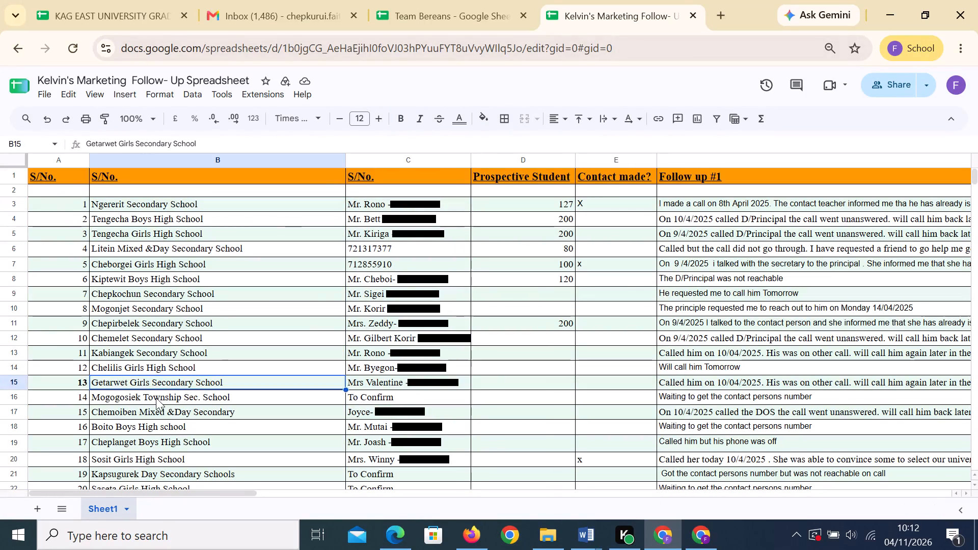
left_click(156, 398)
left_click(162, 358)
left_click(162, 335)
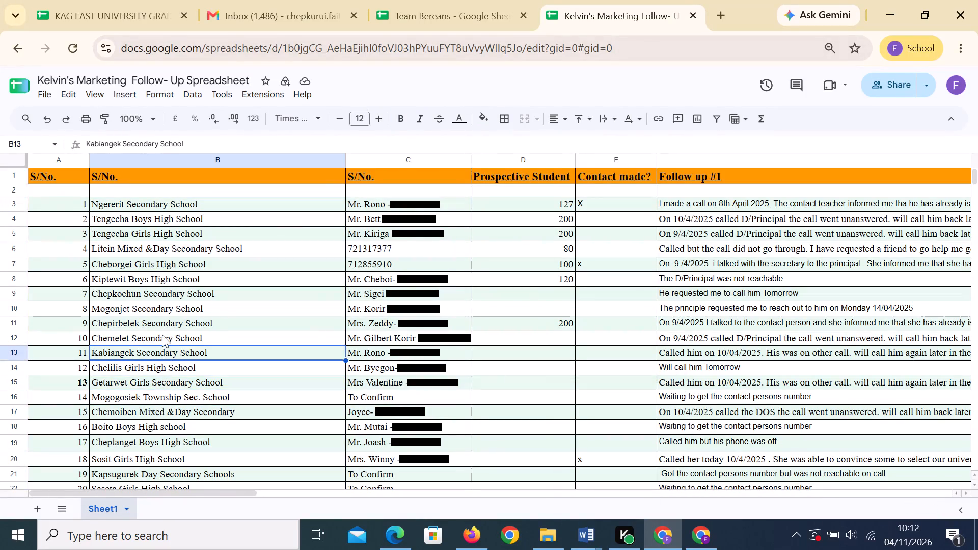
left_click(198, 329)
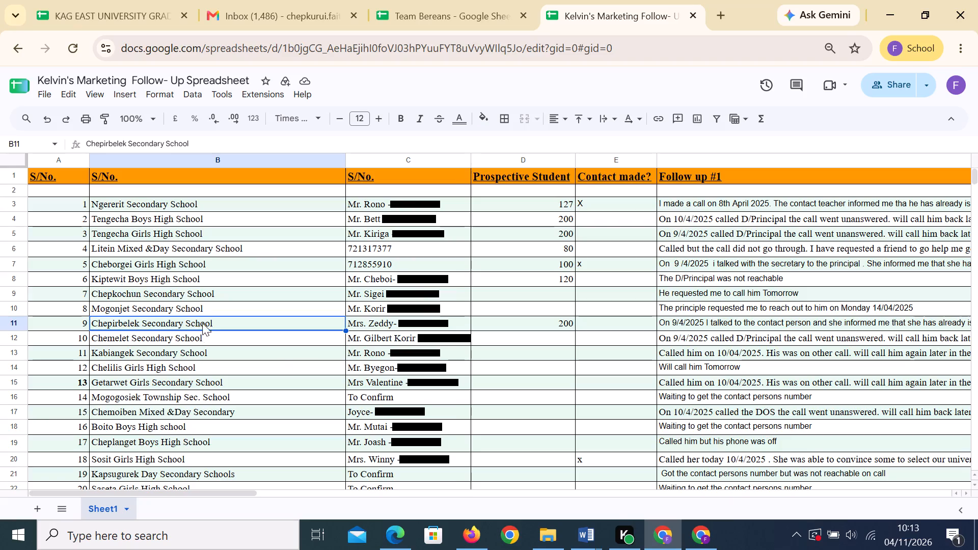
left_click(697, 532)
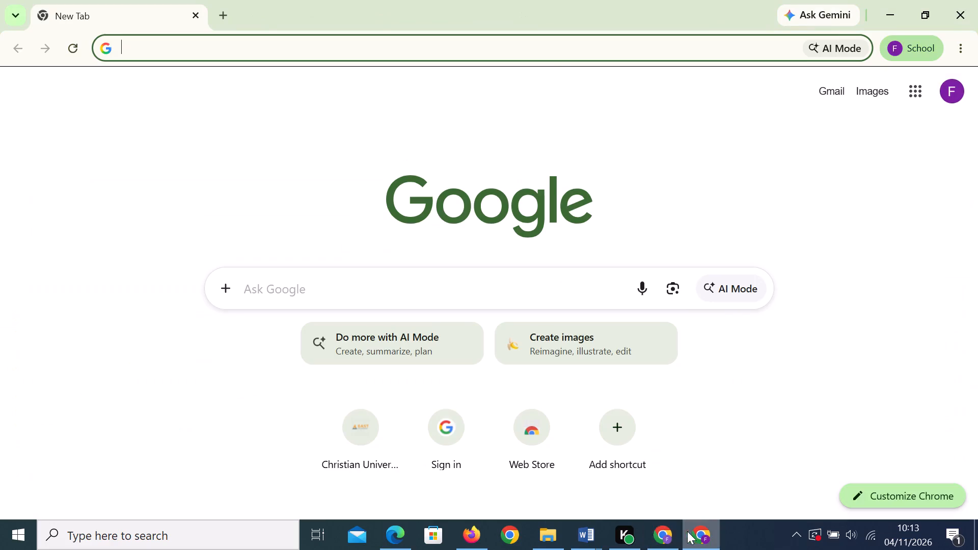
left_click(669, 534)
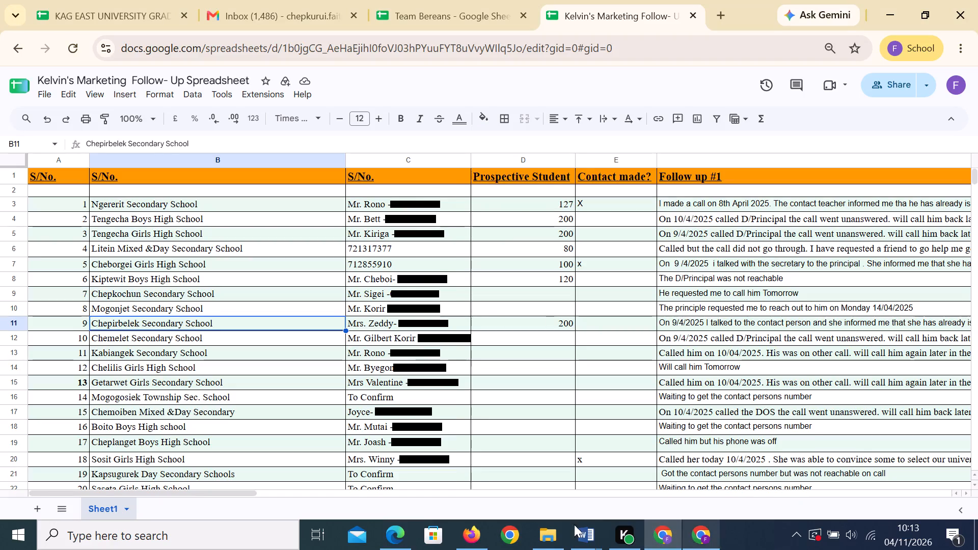
Switch to the Word document CREATIVITY AND INNOVATION FOR SOLVING REAL CAT 2.
left_click(597, 541)
left_click(649, 487)
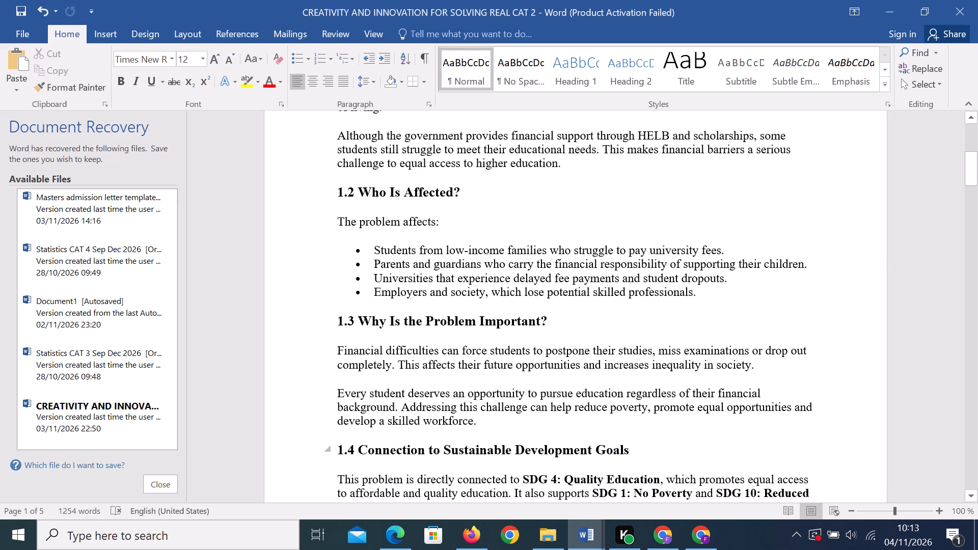
left_click(417, 419)
Replace "Is the Problem" in heading 1.3 with lowercase "is the problem".
left_click(475, 318)
key("BackSpace")
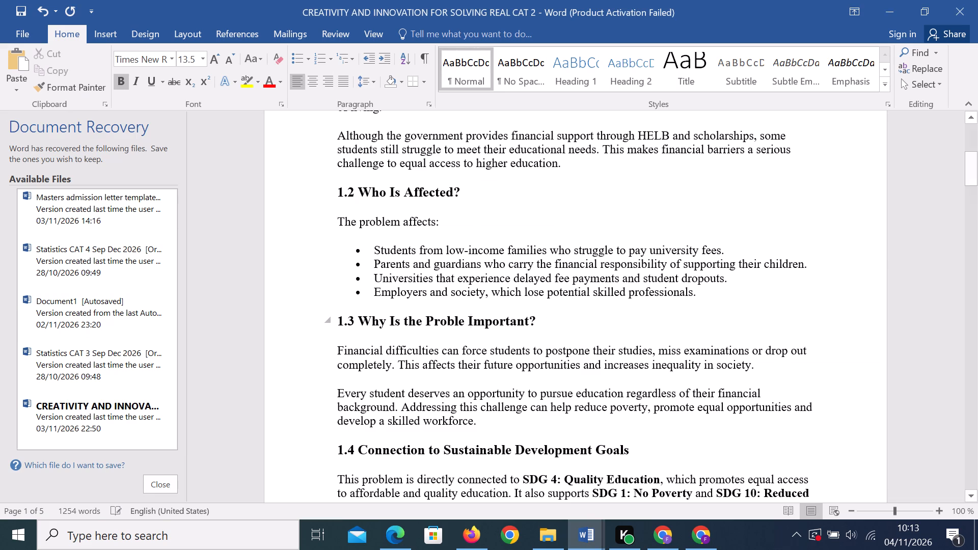
key("BackSpace")
key("BackSpace")
key("BackSpace")
key("BackSpace")
key("BackSpace")
key("BackSpace")
key("BackSpace")
key("BackSpace")
key("BackSpace")
key("BackSpace")
key("BackSpace")
key("BackSpace")
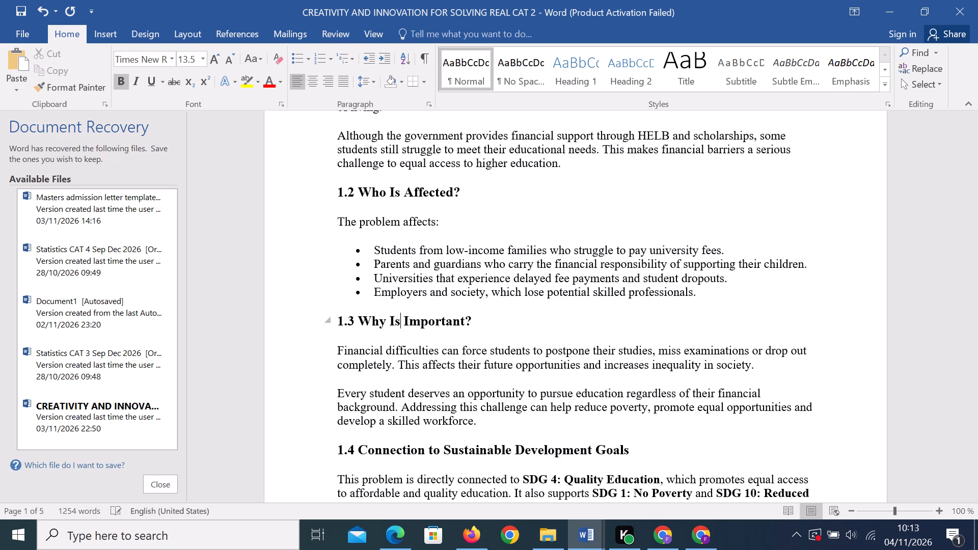
key("BackSpace")
type("is the problem")
key("space")
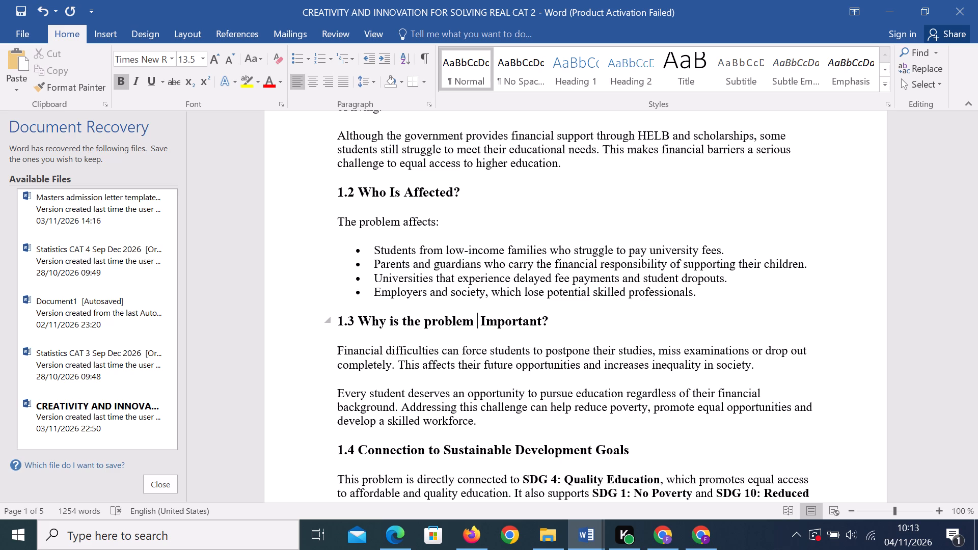
key("BackSpace")
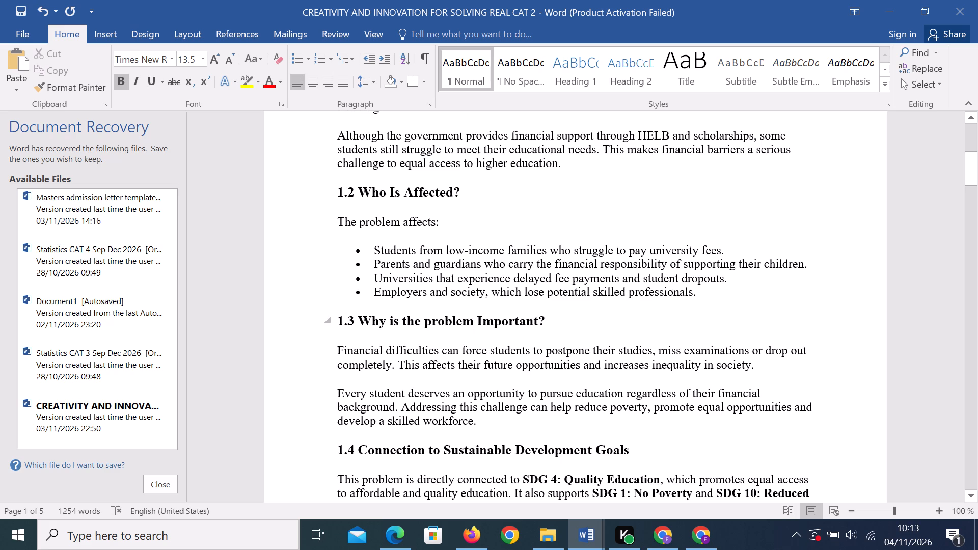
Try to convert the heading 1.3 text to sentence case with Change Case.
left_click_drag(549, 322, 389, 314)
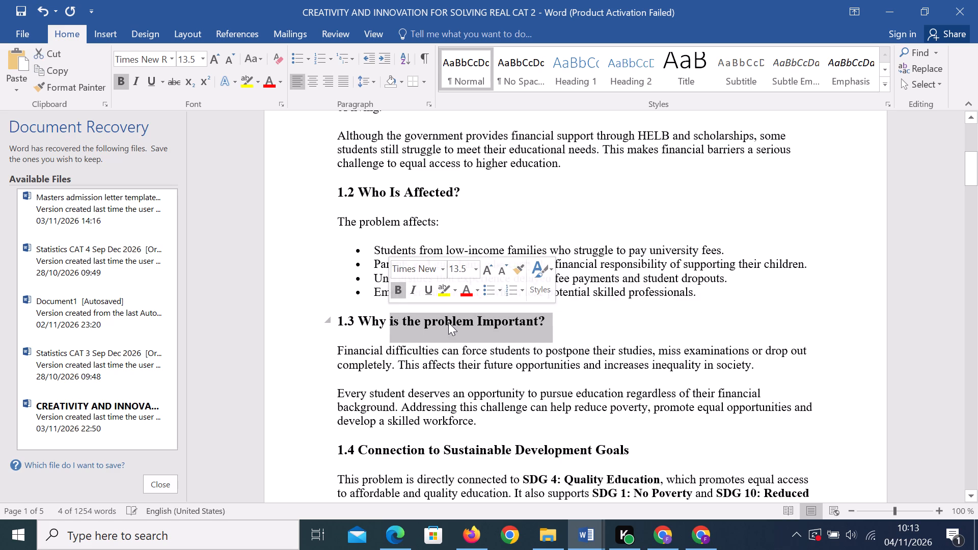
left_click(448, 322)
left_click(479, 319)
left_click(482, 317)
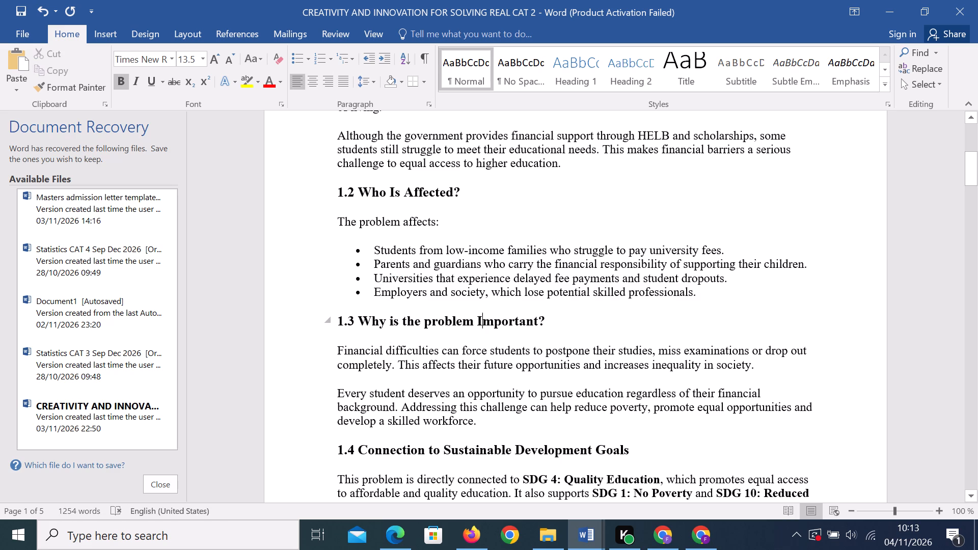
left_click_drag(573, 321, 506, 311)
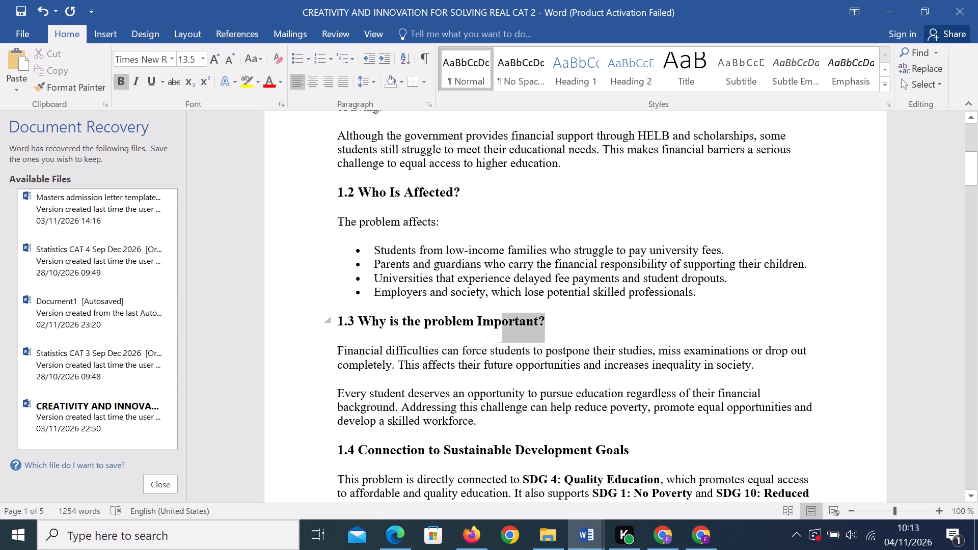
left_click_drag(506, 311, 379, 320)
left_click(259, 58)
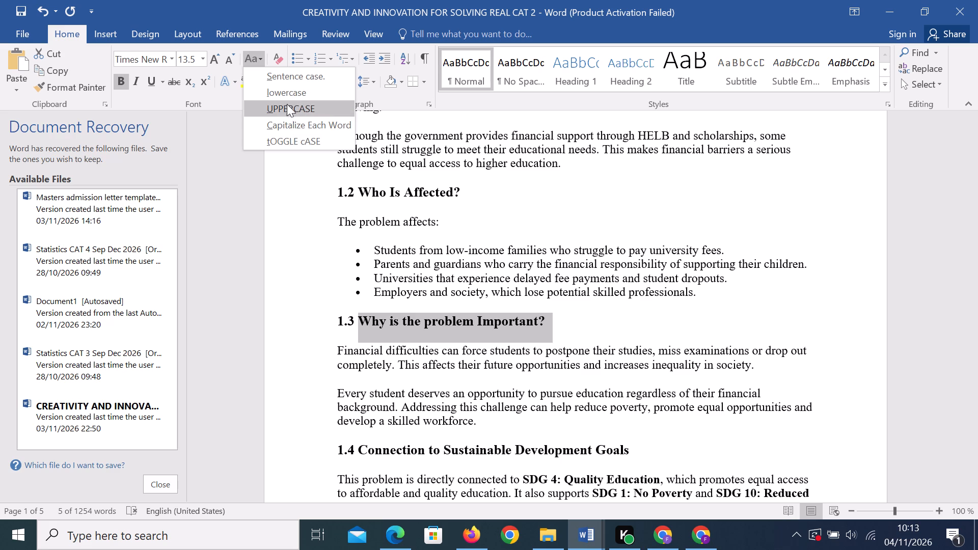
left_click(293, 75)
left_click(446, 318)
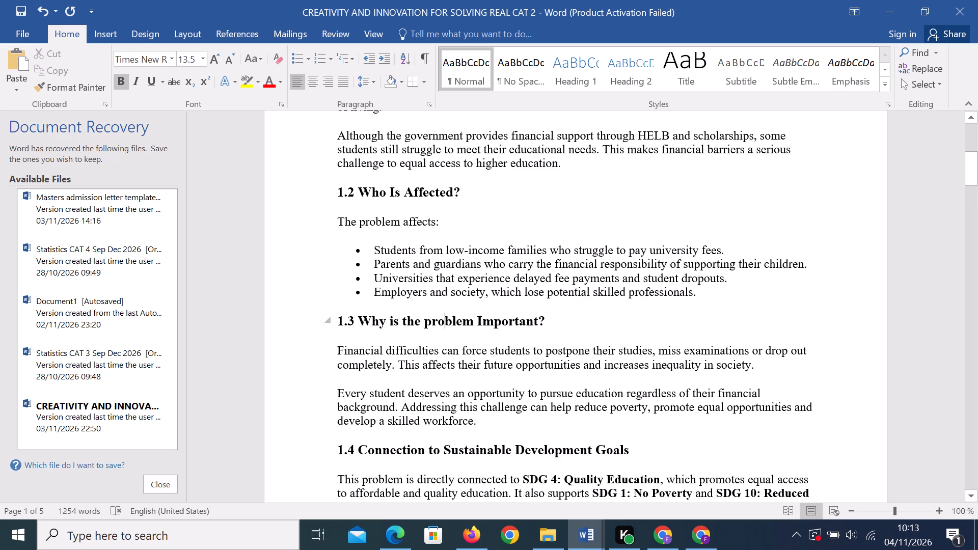
Replace the capital I of the word "Important" in heading 1.3 with a lowercase i.
left_click(480, 319)
key("BackSpace")
key("i")
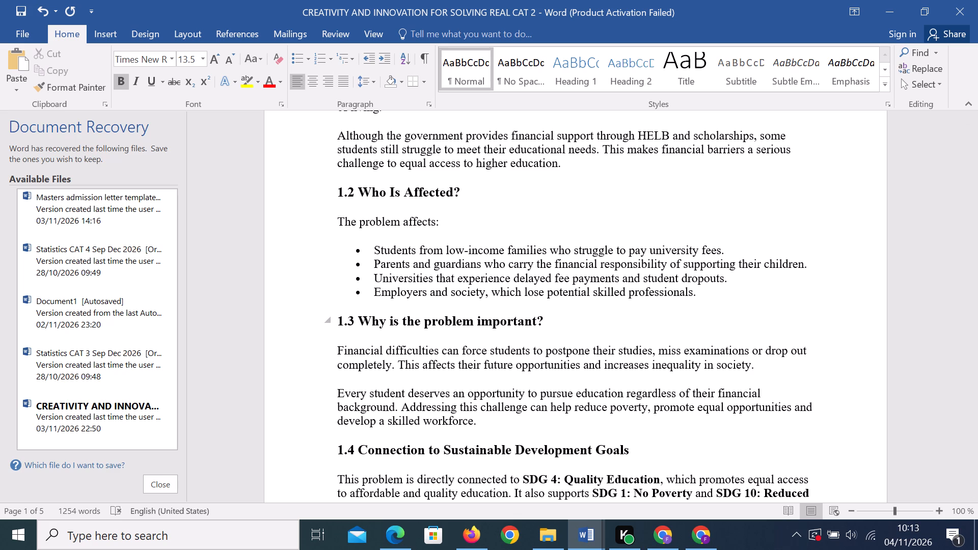
Join the paragraph starting "Every student deserves" in section 1.3 directly onto the end of the preceding paragraph.
left_click(336, 387)
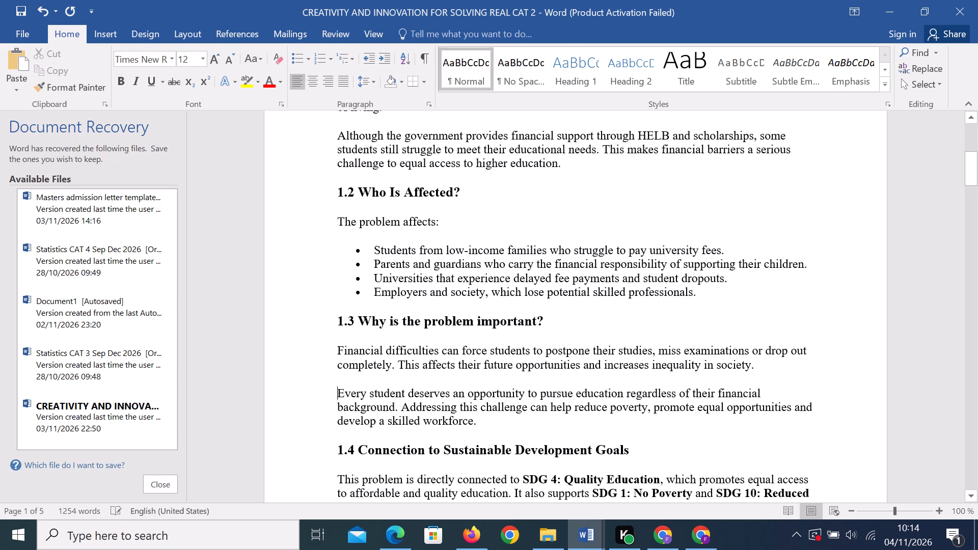
key("BackSpace")
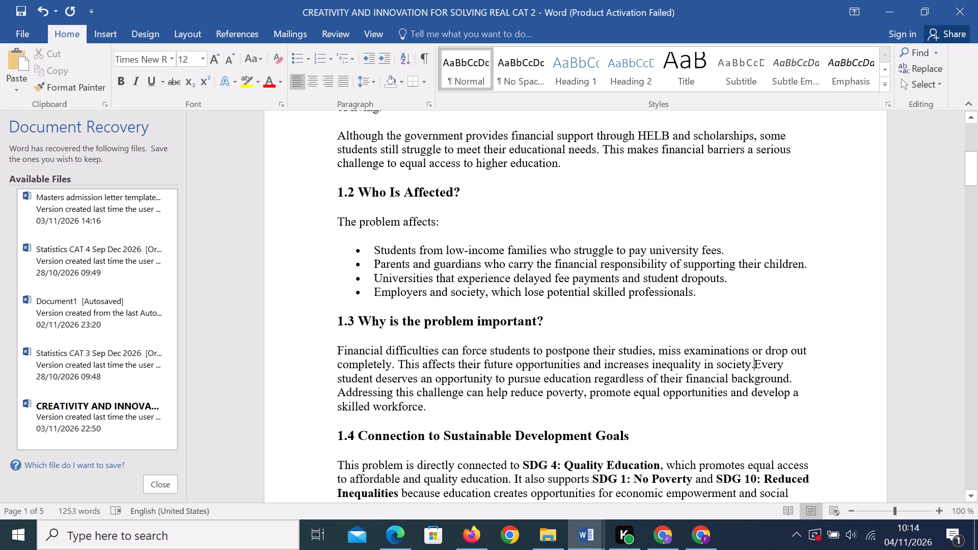
Look over section 1.4 and the start of section 2, and review the title and section 1.1 paragraphs.
left_click(429, 409)
key("Down")
key("Down")
key("Down")
key("Down")
key("Down")
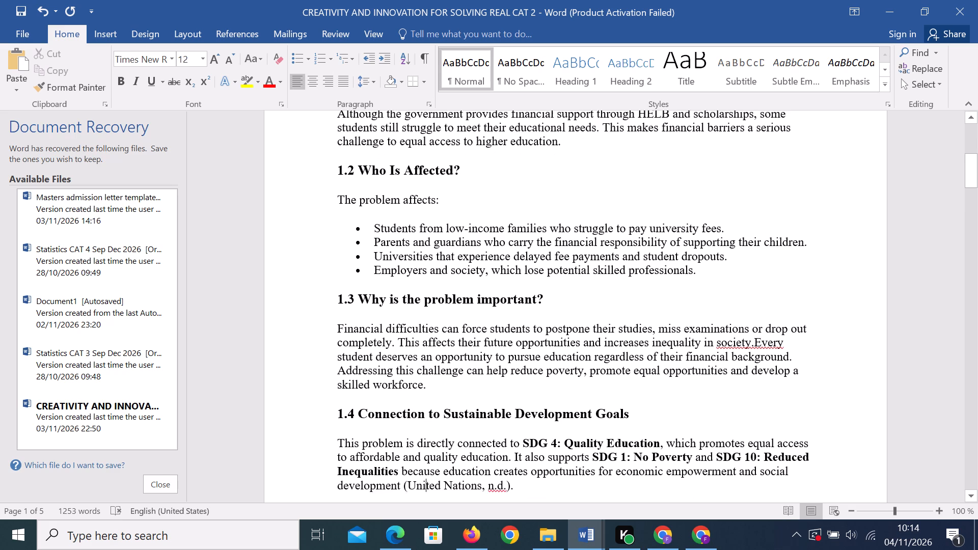
key("Down")
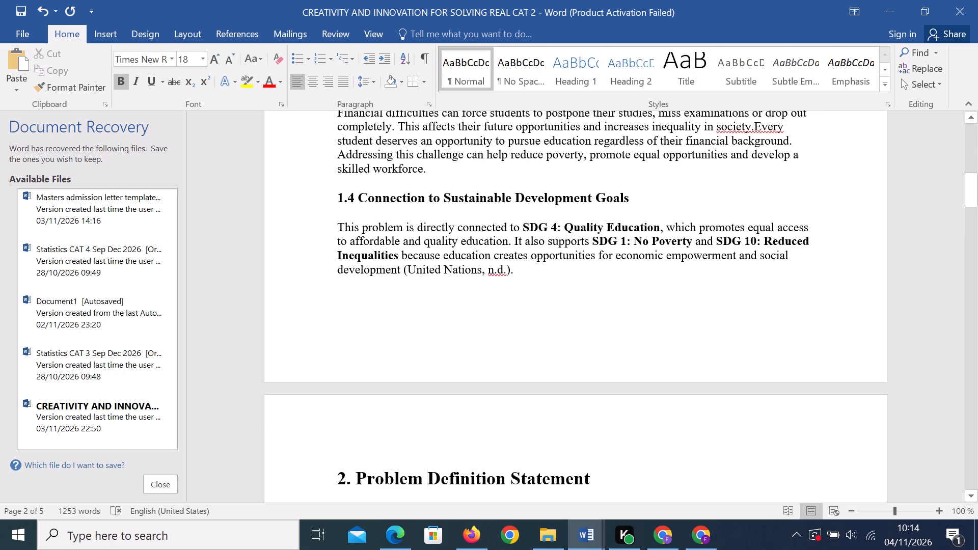
key("Up")
key("Up")
key("Up")
key("Up")
key("Up")
key("Up")
key("Up")
key("Up")
key("Up")
key("Up")
key("Up")
key("Up")
key("Up")
key("Up")
key("Up")
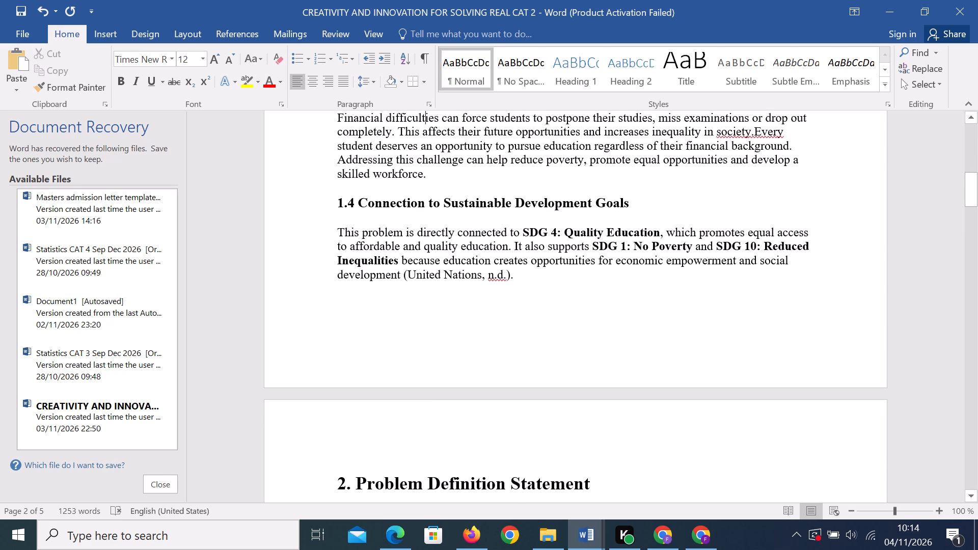
key("Up")
key("Up")
key("Up")
key("Up")
key("Up")
key("Up")
key("Up")
key("Up")
key("Up")
key("Up")
key("Up")
key("Up")
key("Up")
key("Up")
key("Up")
key("Up")
key("Up")
key("Up")
key("Up")
key("Up")
key("Up")
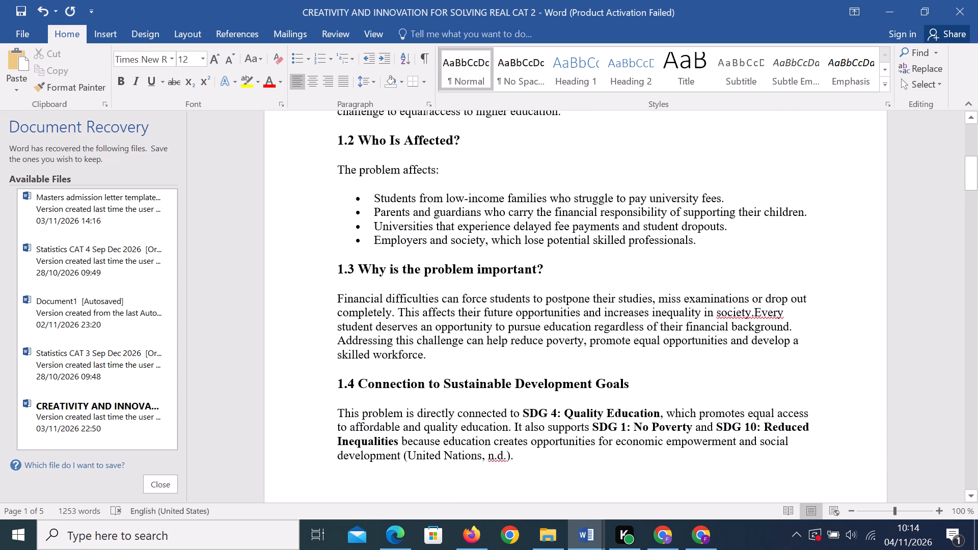
key("Up")
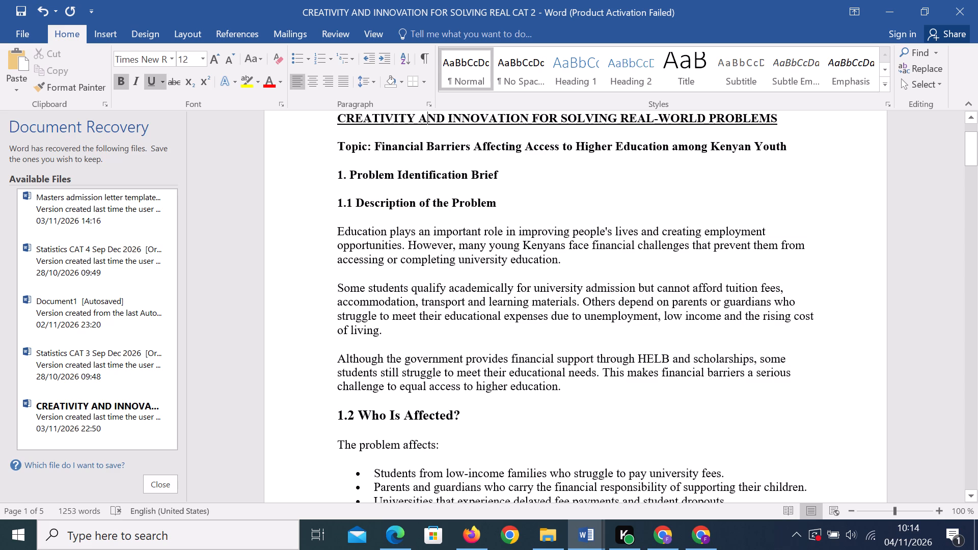
left_click(472, 310)
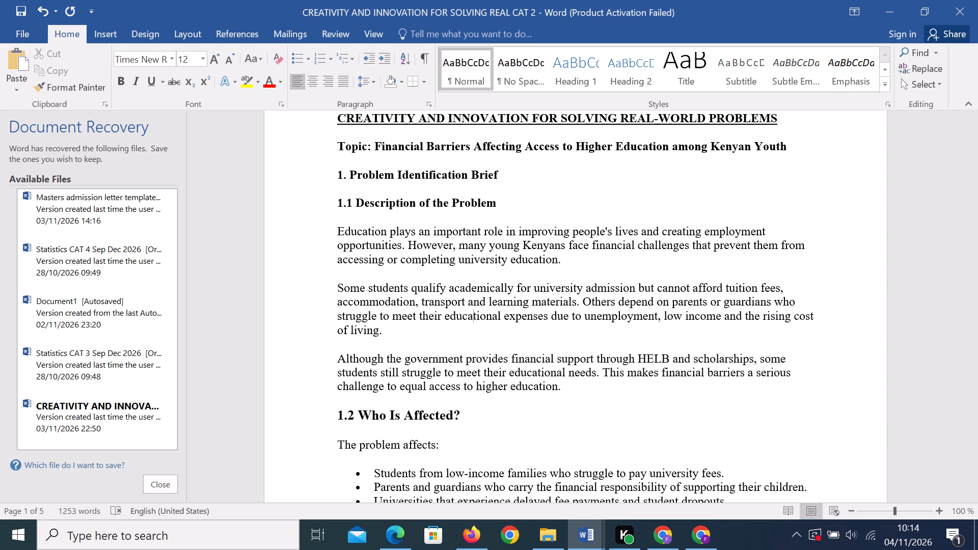
left_click(510, 369)
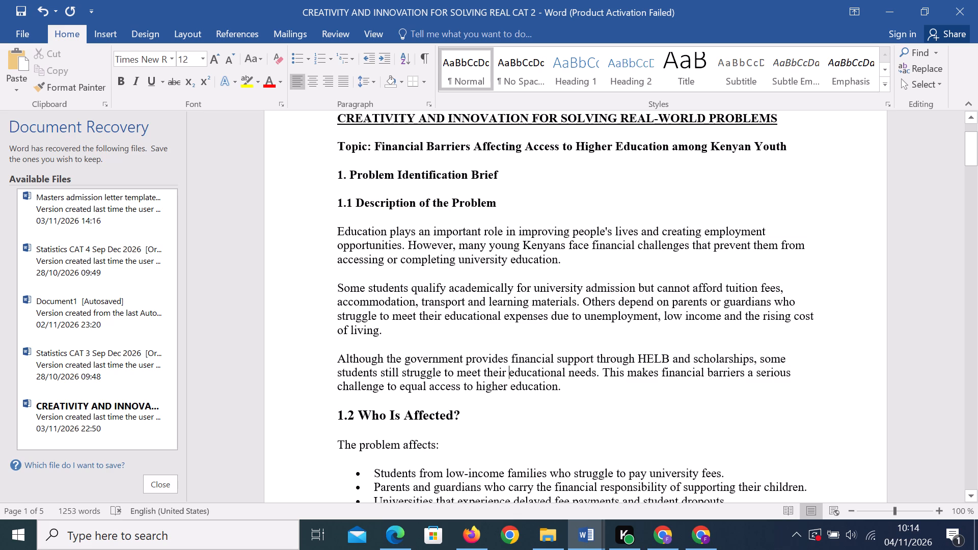
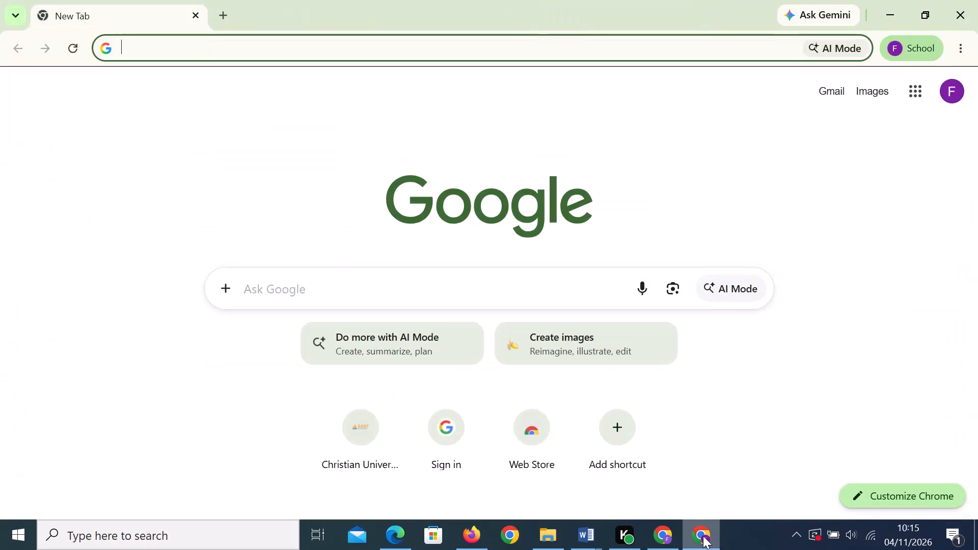
Switch to Word and bring up the other open assignment document, the autosaved version with numbered headings 1 and 1.1.
left_click(588, 535)
left_click(518, 476)
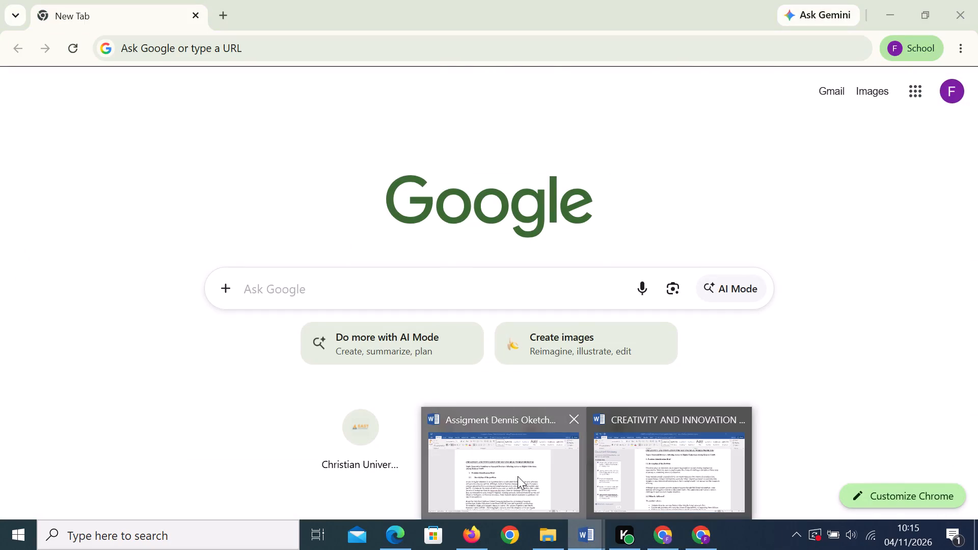
left_click(401, 288)
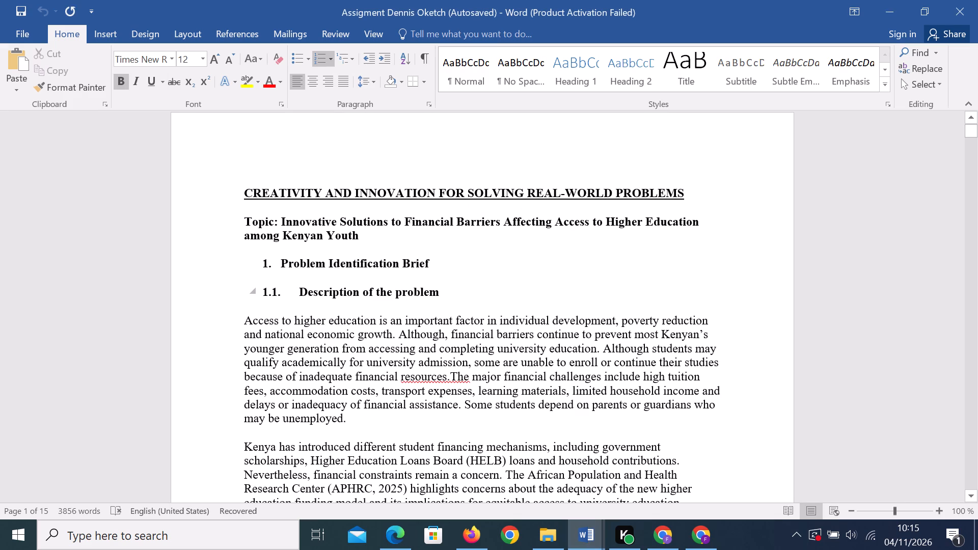
Review the problem description in section 1.1 and the affected groups in section 1.2 of this document.
key("Down")
key("Down")
key("Down")
key("Down")
key("Down")
key("Down")
key("Down")
key("Down")
key("Down")
key("Down")
key("Down")
key("Down")
key("Down")
key("Down")
key("Down")
key("Down")
key("Down")
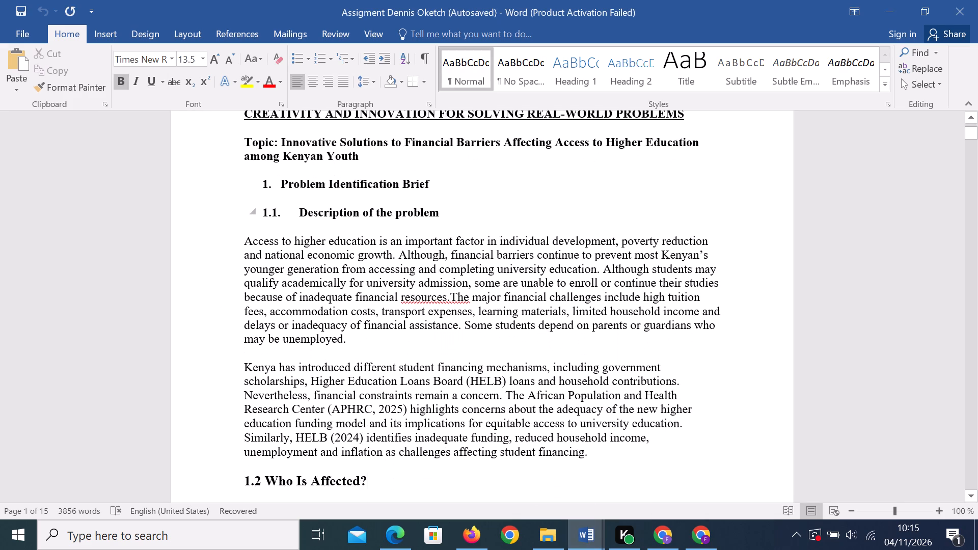
key("Down")
key("Down")
key("Down")
key("Down")
key("Down")
key("Down")
key("Down")
key("Down")
key("Down")
key("Down")
key("Down")
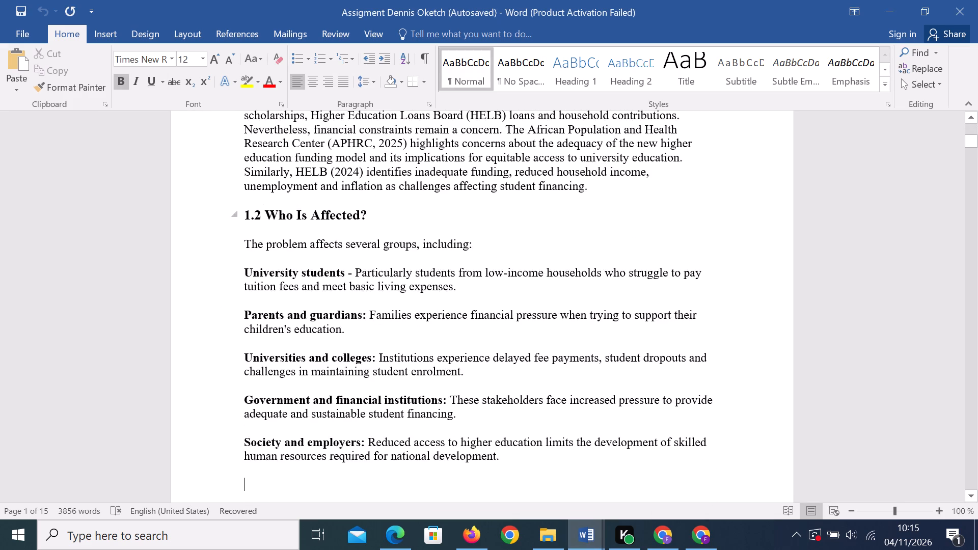
key("Down")
key("Down")
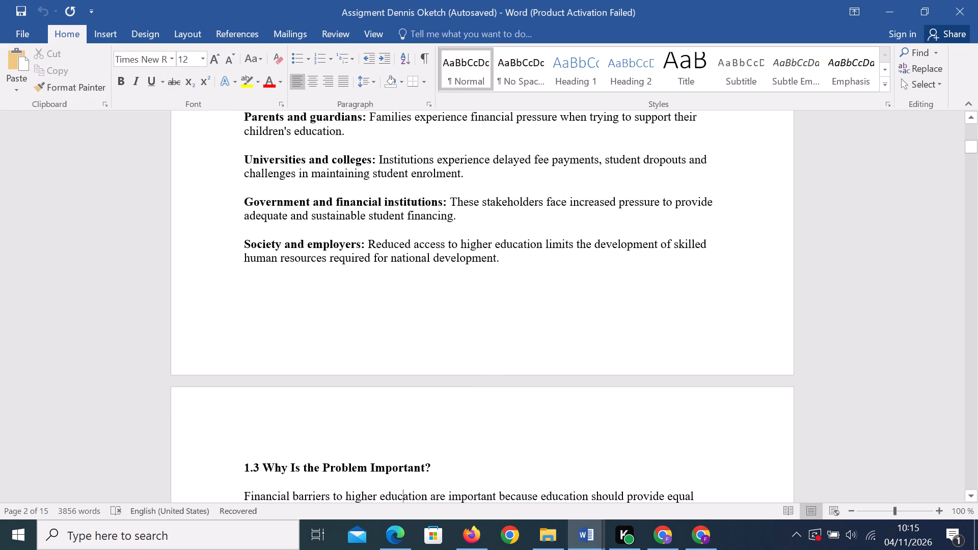
key("Up")
key("Up")
key("Up")
key("Up")
key("Up")
key("Up")
key("Up")
key("Up")
key("Up")
key("Up")
key("Up")
key("Up")
key("Up")
key("Up")
key("Up")
key("Up")
key("Up")
key("Up")
key("Up")
key("Up")
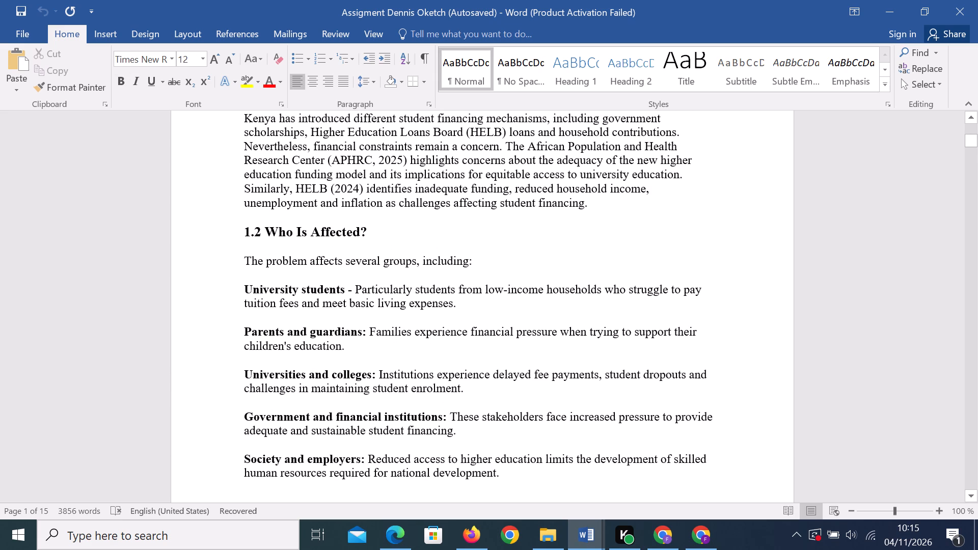
key("Up")
key("Up")
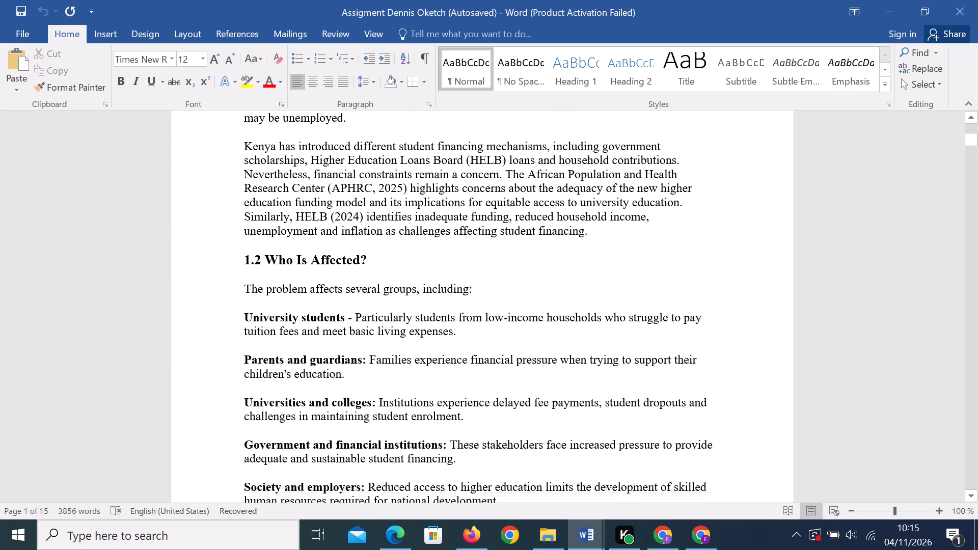
key("Up")
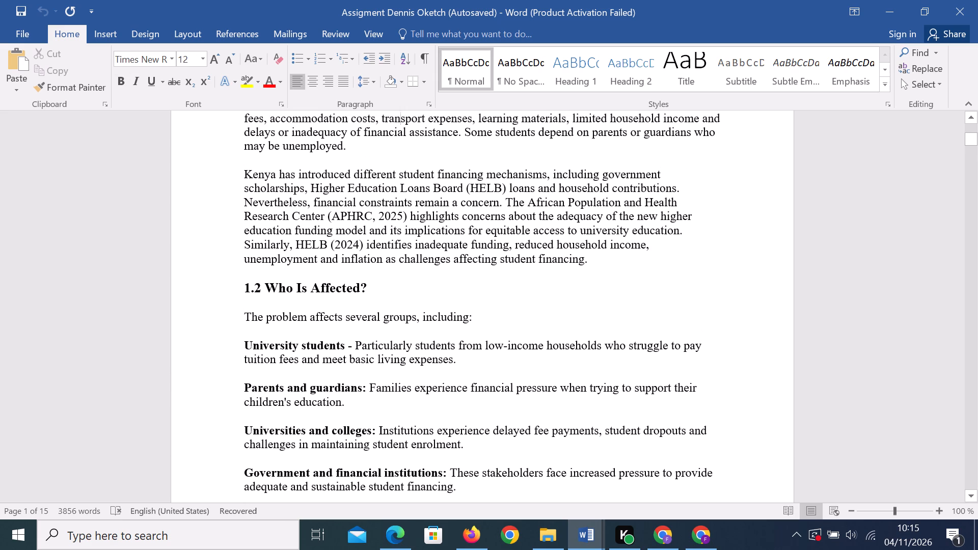
Read on through section 1.3 on the problem's importance and section 1.4 on the Sustainable Development Goals, up to heading 2.
key("Down")
key("Down")
key("Down")
key("Down")
key("Down")
key("Down")
key("Down")
key("Down")
key("Down")
key("Down")
key("Down")
key("Down")
key("Down")
key("Down")
key("Down")
key("Down")
key("Down")
key("Down")
key("Down")
key("Down")
key("Down")
key("Down")
key("Down")
key("Down")
key("Down")
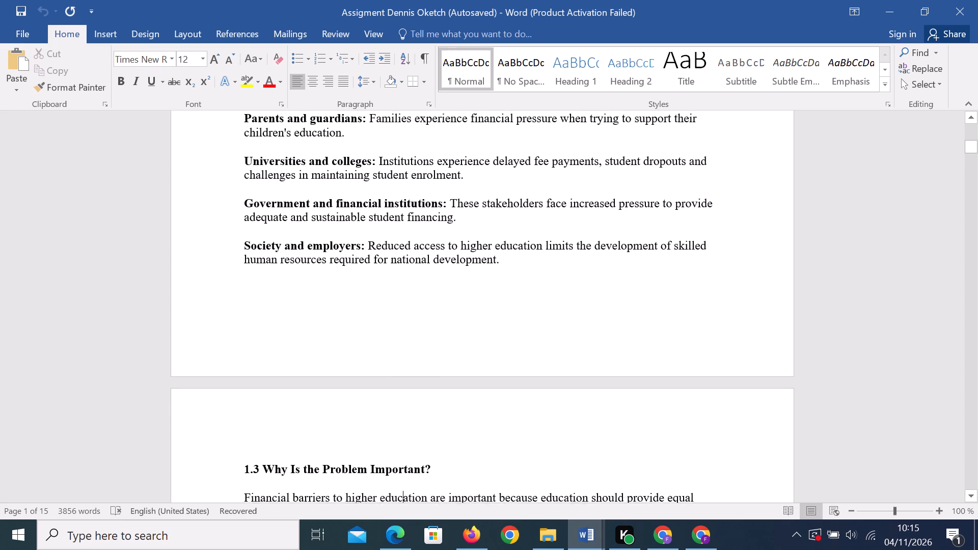
key("Down")
key("Down")
key("Down")
key("Down")
key("Down")
key("Down")
key("Down")
key("Down")
key("Down")
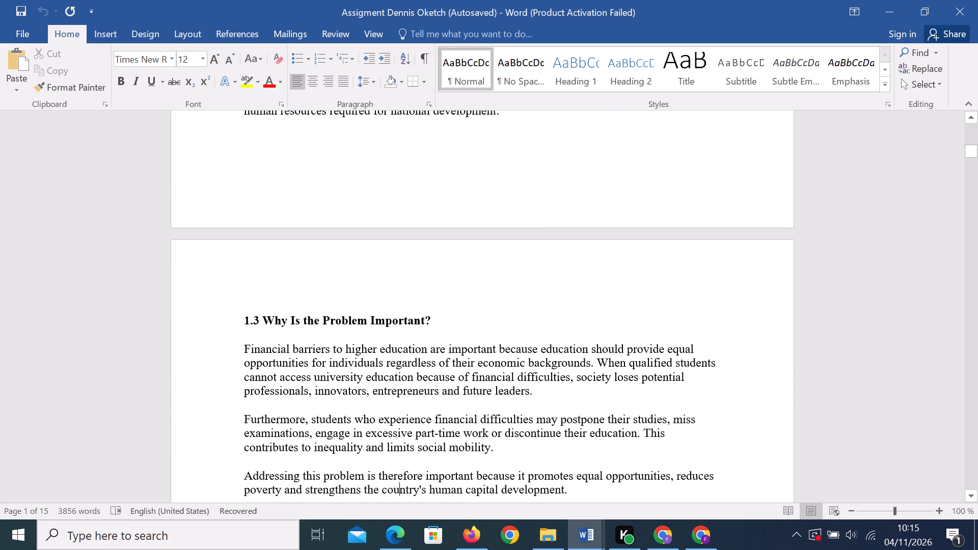
key("Down")
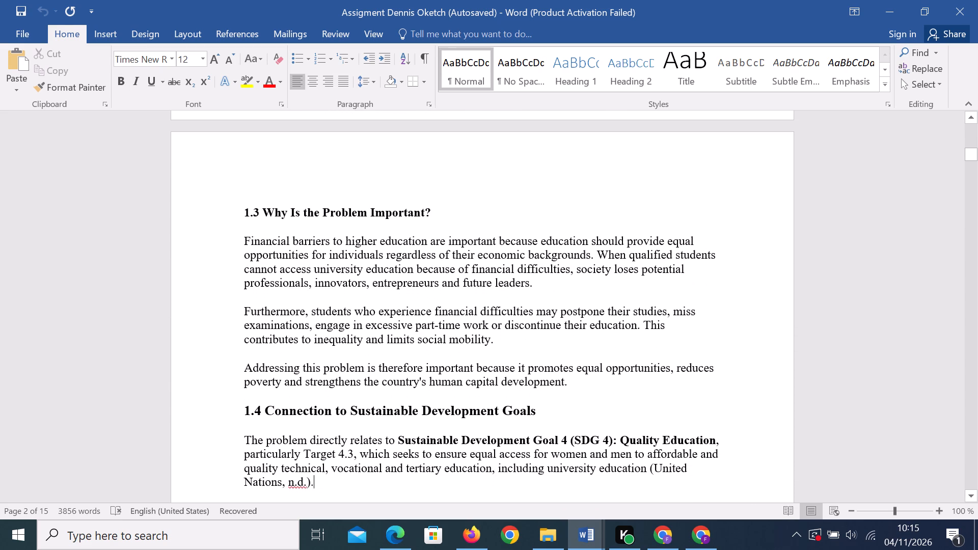
key("Down")
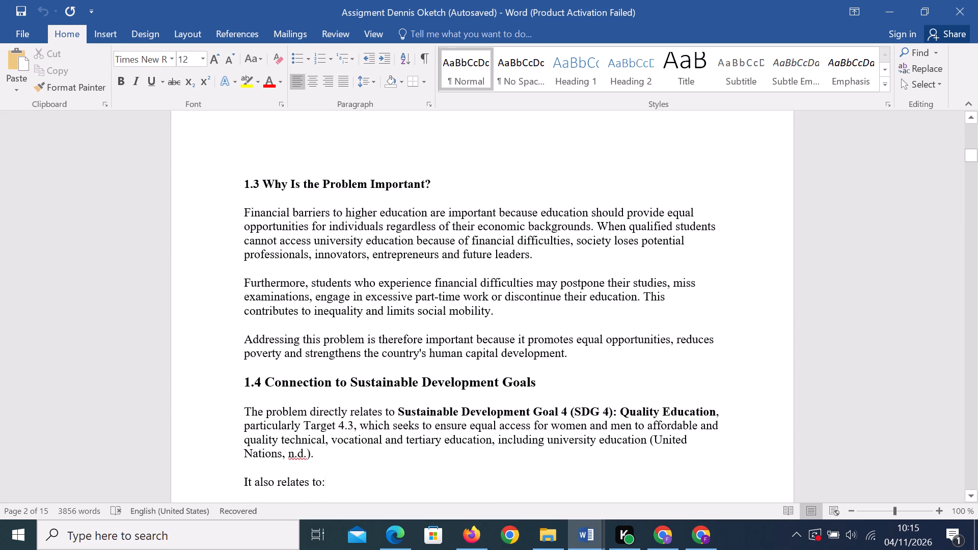
key("Down")
key("Down")
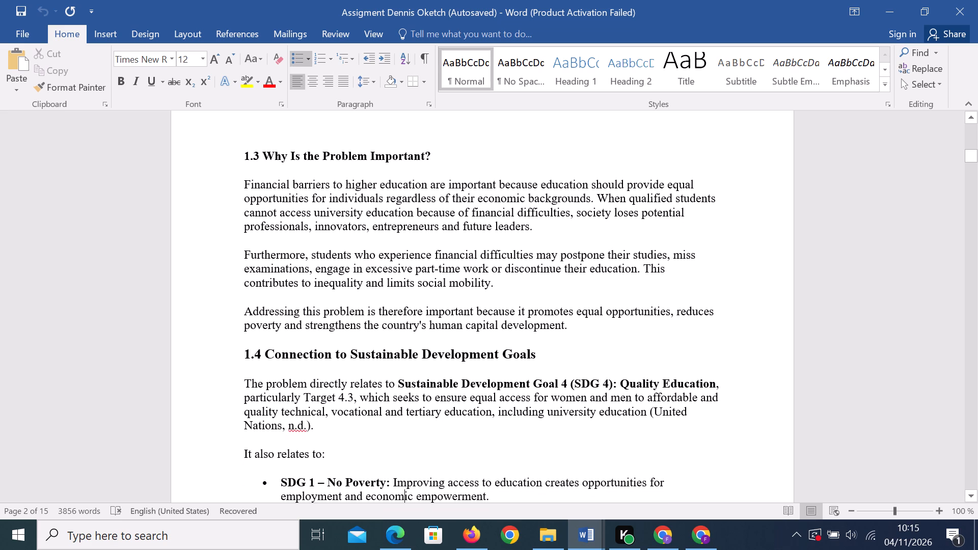
key("Down")
key("Down")
key("Down")
key("Down")
key("Down")
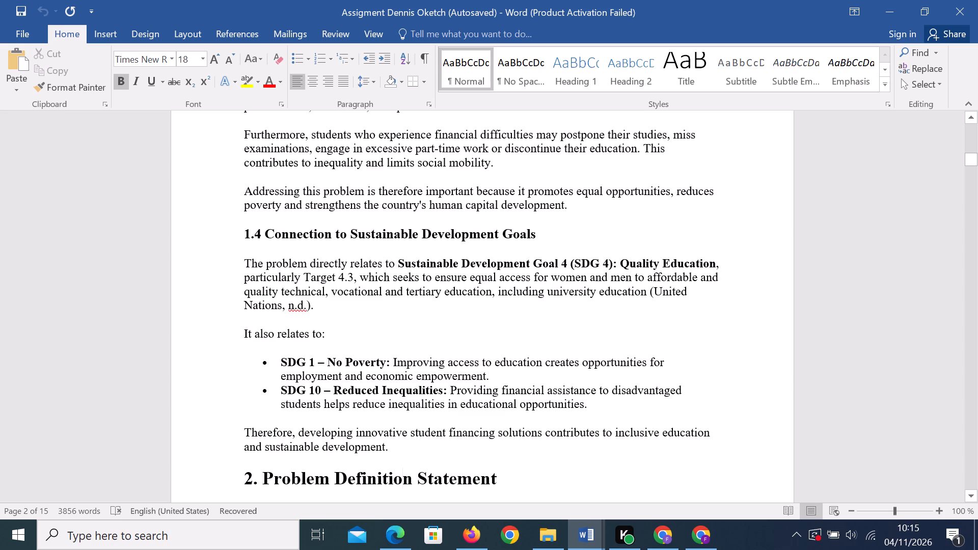
Recheck the section 1.3 paragraphs and the section 1.4 text and SDG bullets, down to the Problem Definition Statement heading.
key("Up")
key("Up")
key("Up")
key("Up")
key("Up")
key("Up")
key("Up")
key("Up")
key("Up")
key("Up")
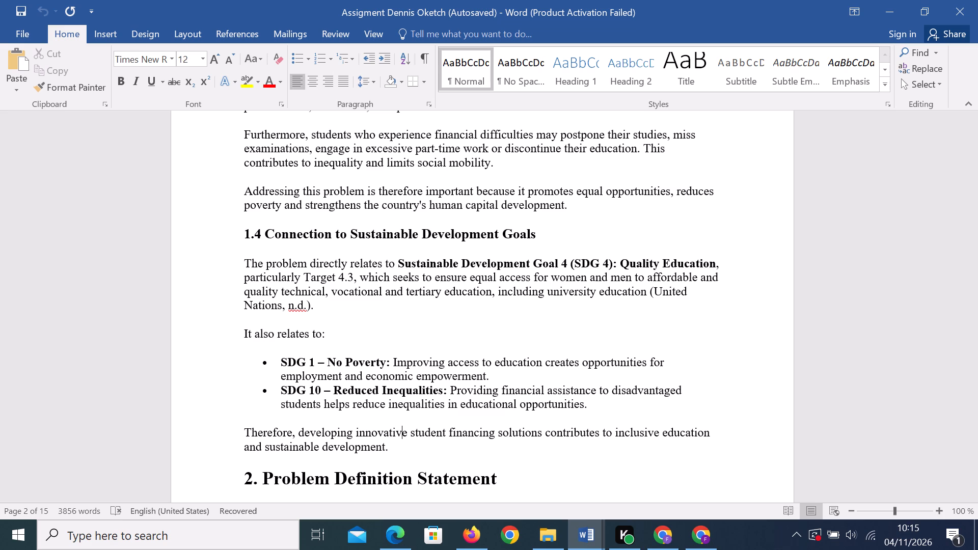
key("Up")
key("Up")
key("Up")
key("Up")
key("Up")
key("Up")
key("Up")
key("Up")
key("Up")
key("Down")
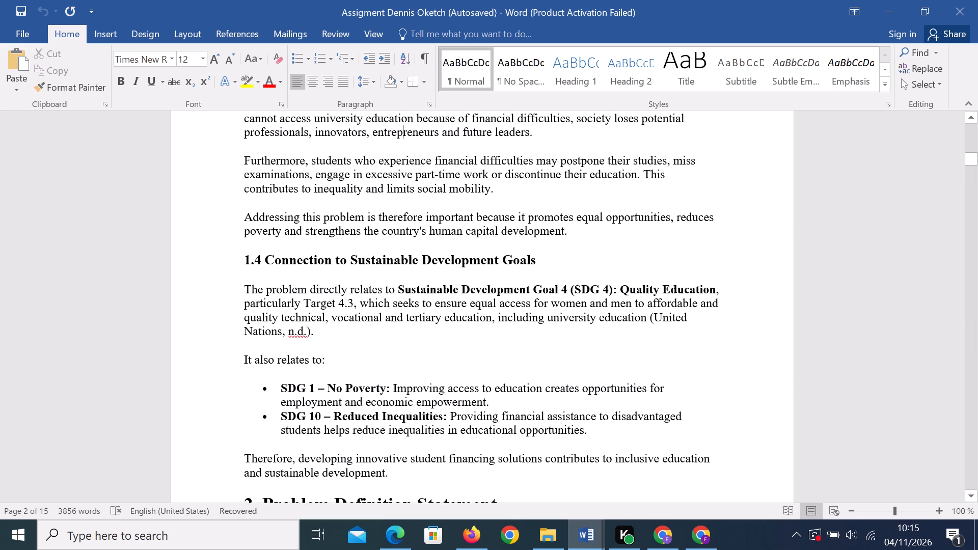
key("Down")
key("Down")
key("Down")
key("Down")
key("Down")
key("Down")
key("Down")
key("Down")
key("Down")
key("Down")
key("Down")
key("Down")
key("Down")
key("Down")
key("Down")
key("Down")
key("Down")
key("Down")
key("Down")
key("Down")
key("Down")
key("Down")
key("Down")
key("Down")
key("Down")
key("Down")
key("Down")
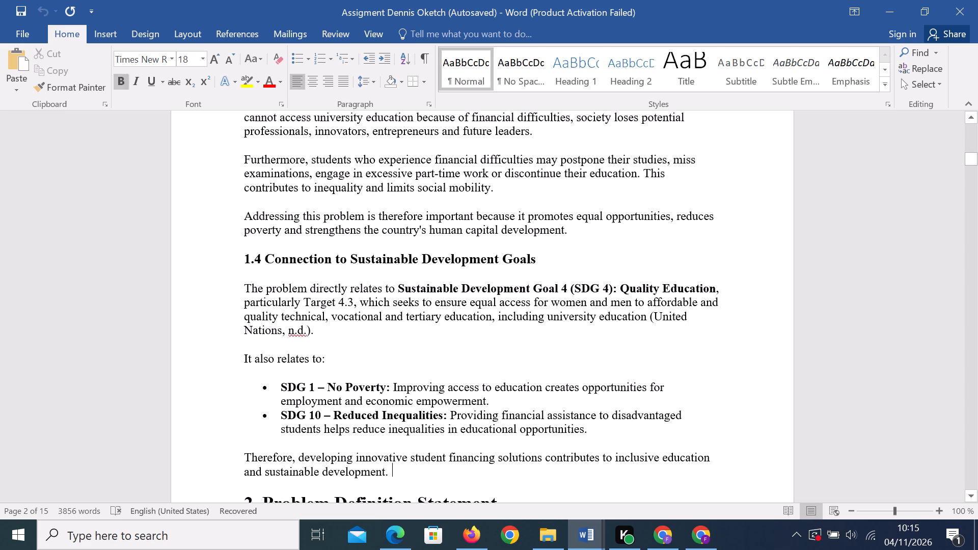
Review section 2.1 on the causes of financial barriers and section 2.2, down to the italic problem definition statement.
key("Up")
key("Up")
key("Up")
key("Up")
key("Up")
key("Up")
key("Up")
key("Up")
key("Up")
key("Up")
key("Up")
key("Up")
key("Up")
key("Up")
key("Up")
key("Up")
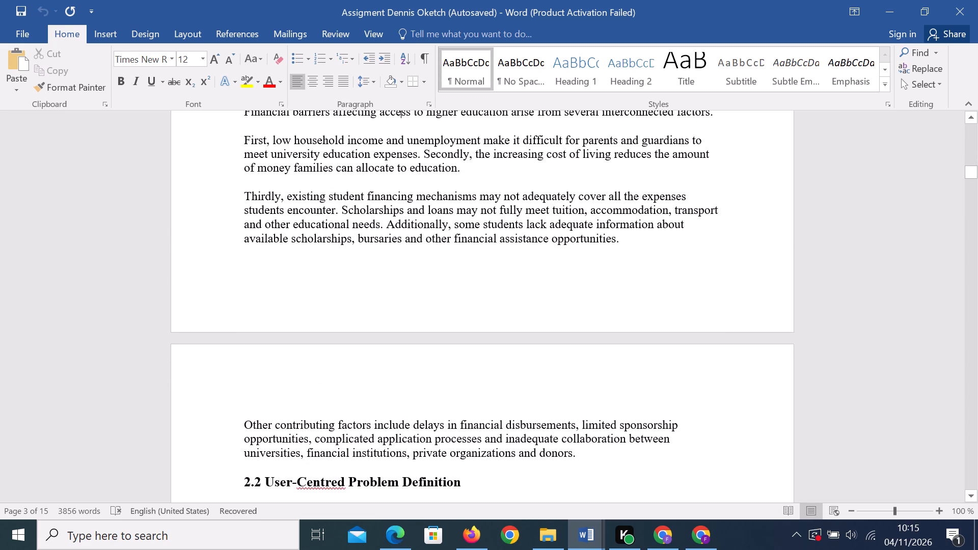
key("Down")
key("Down")
key("Down")
key("Down")
key("Down")
key("Down")
key("Down")
key("Down")
key("Down")
key("Down")
key("Down")
key("Down")
key("Down")
key("Down")
key("Down")
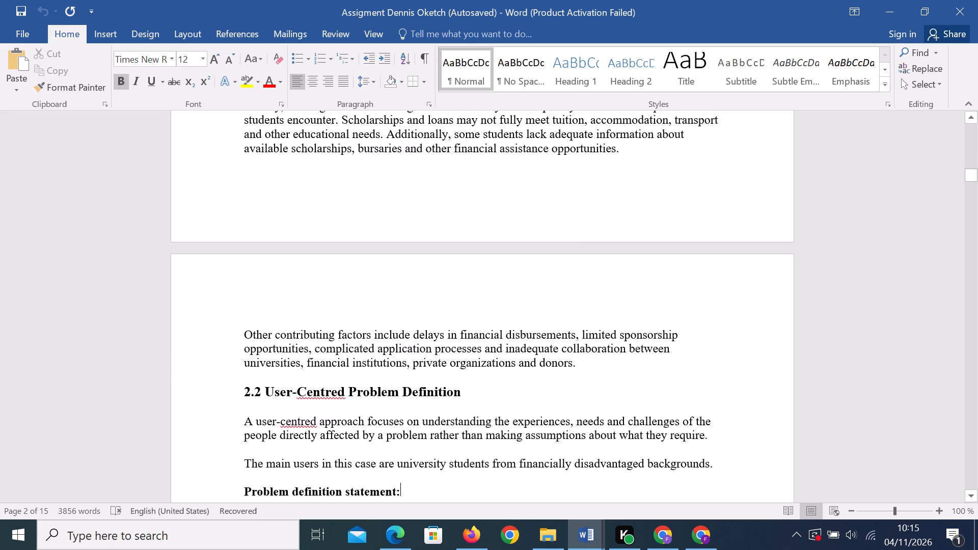
key("Down")
key("Down")
key("Down")
key("Down")
key("Down")
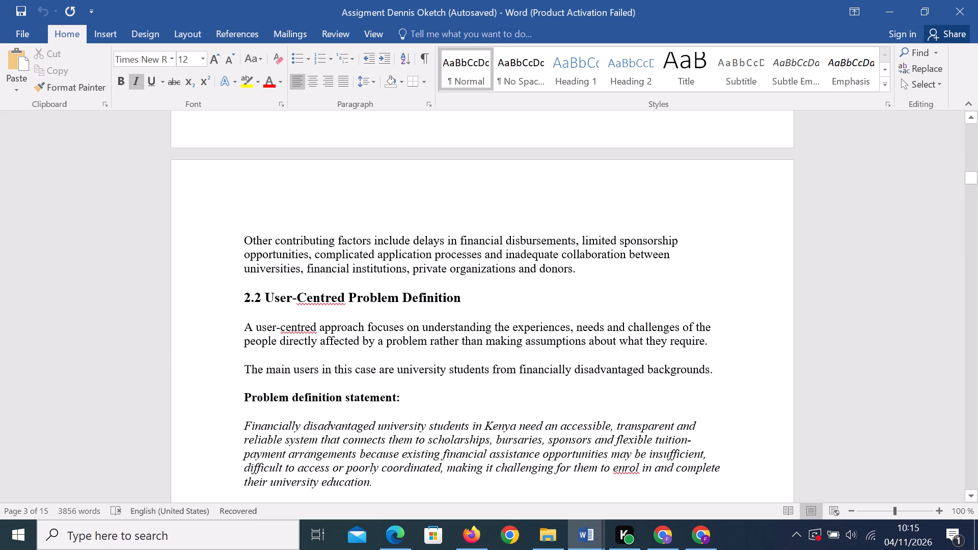
Correct the spelling of "Centred" to "Centered" in heading 2.2 and in the first sentence beneath it.
double_click(307, 298)
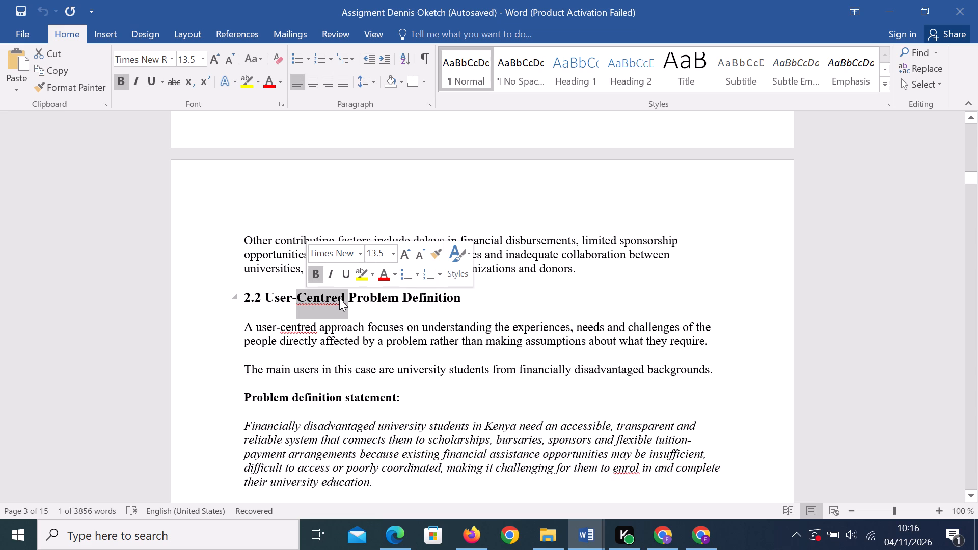
right_click(339, 298)
left_click(340, 309)
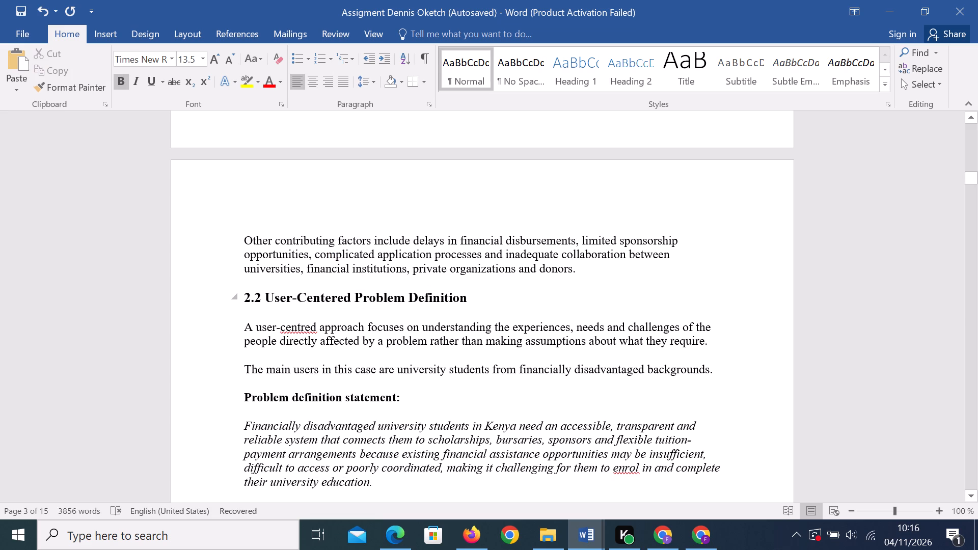
left_click(301, 327)
right_click(301, 325)
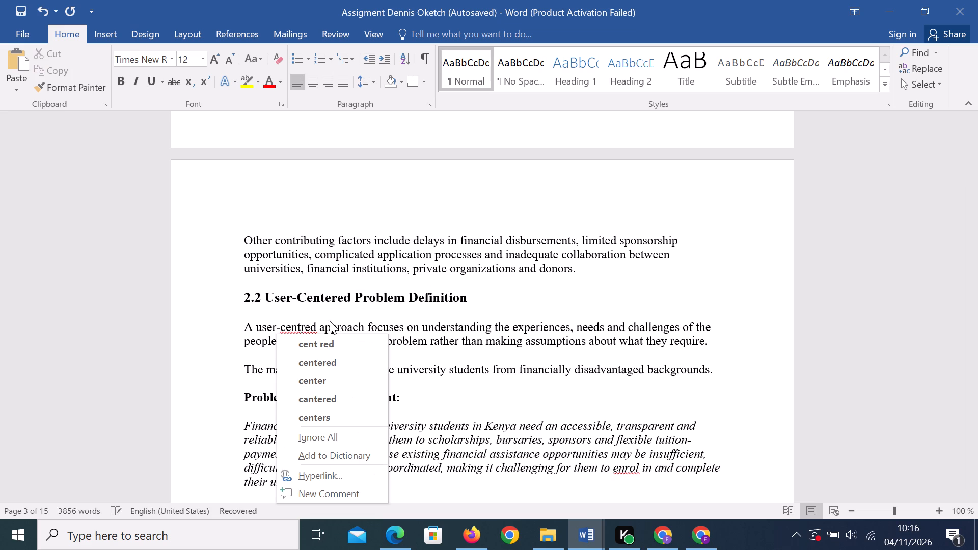
left_click(333, 361)
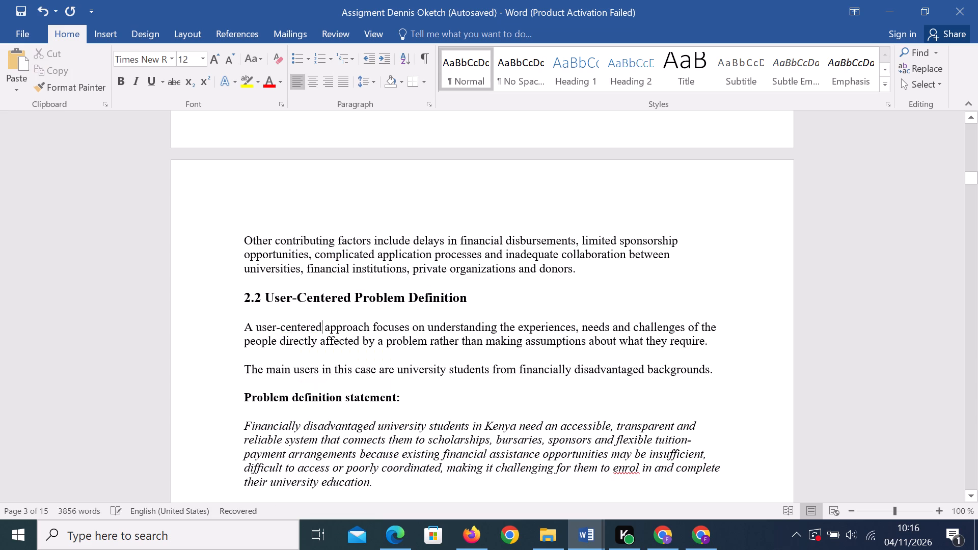
Make the problem definition statement paragraph in section 2.2 bold and remove its italics.
left_click(358, 332)
key("Down")
key("Down")
key("Down")
key("Down")
key("Down")
key("Down")
key("Down")
key("Down")
key("Down")
key("Down")
key("Down")
key("Down")
key("Down")
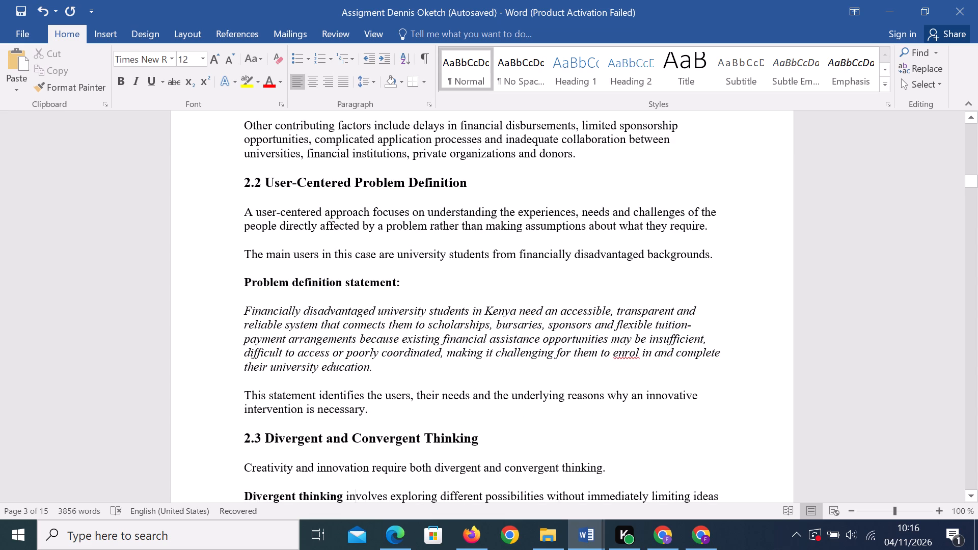
left_click_drag(245, 304, 409, 365)
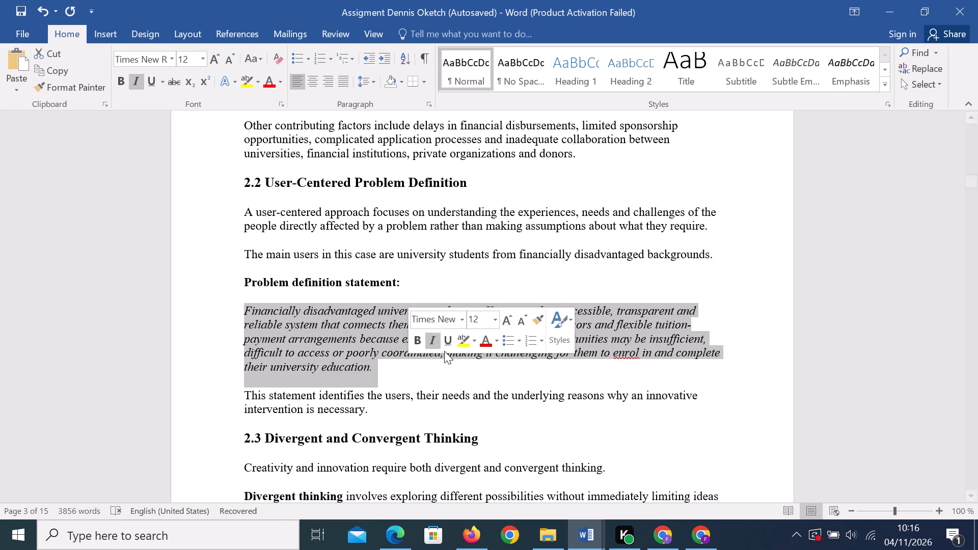
left_click(421, 340)
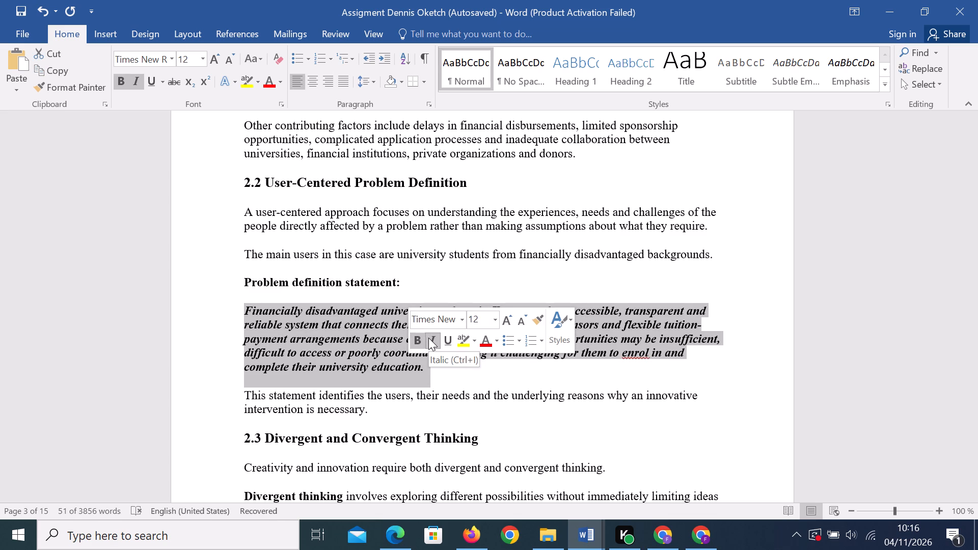
left_click(422, 335)
left_click(425, 337)
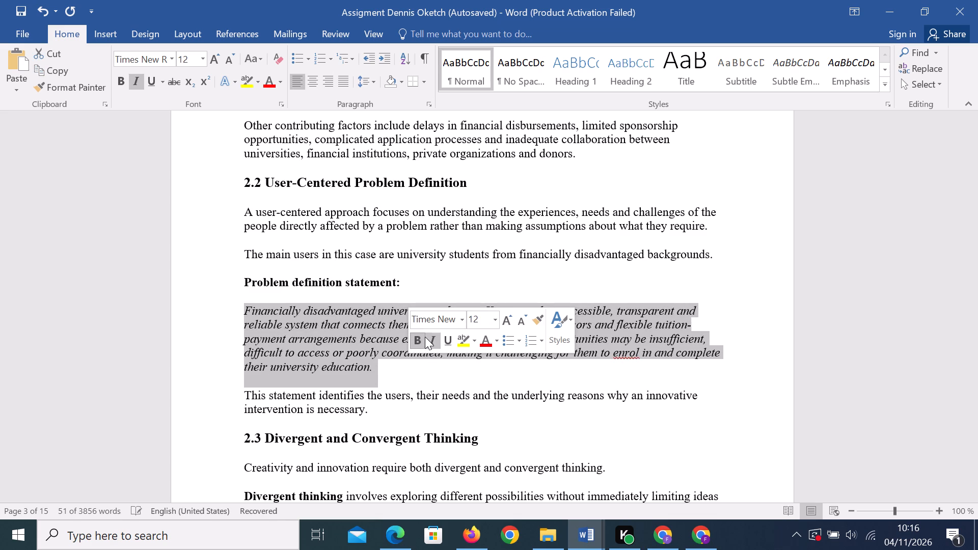
left_click(429, 339)
left_click(429, 339)
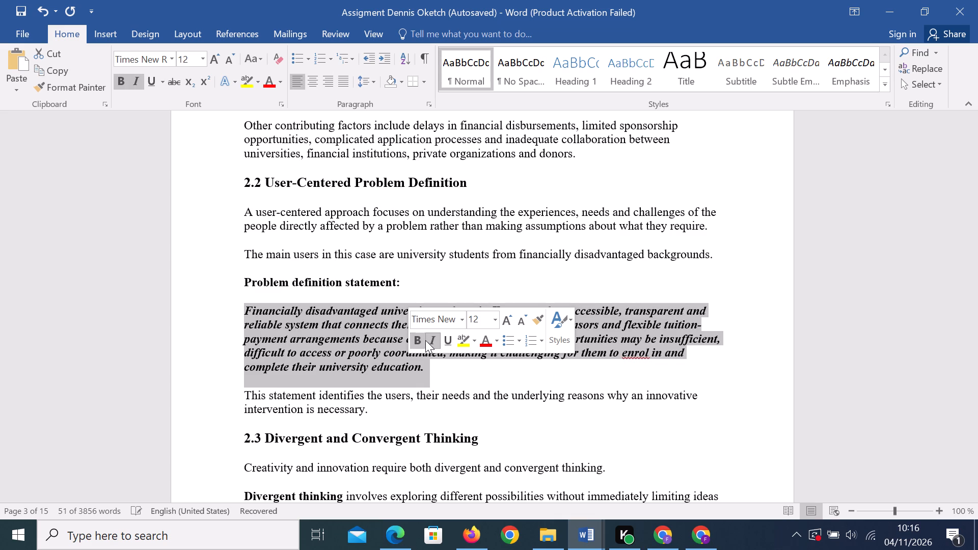
left_click(433, 339)
left_click(346, 362)
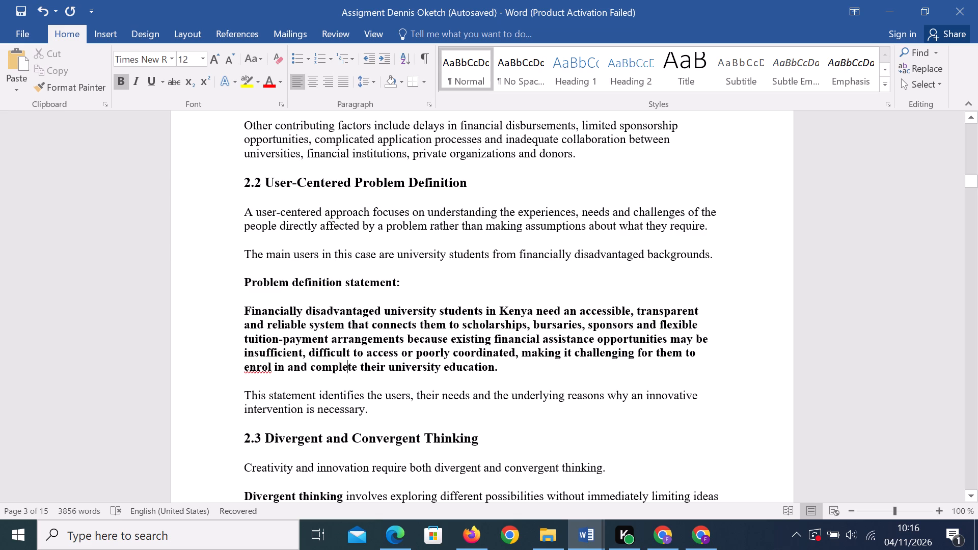
Read section 2.3 on divergent and convergent thinking, including the bulleted interventions and the closing paragraphs.
left_click(398, 402)
key("Down")
key("Down")
key("Down")
key("Down")
key("Down")
key("Down")
key("Down")
key("Down")
key("Down")
key("Down")
key("Down")
key("Down")
key("Down")
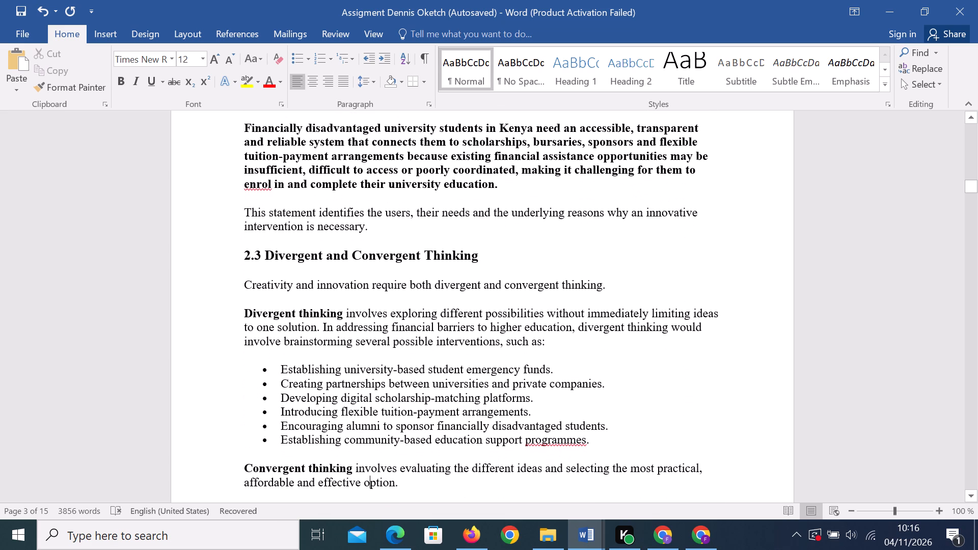
key("Down")
key("Down")
key("Down")
key("Down")
key("Down")
key("Down")
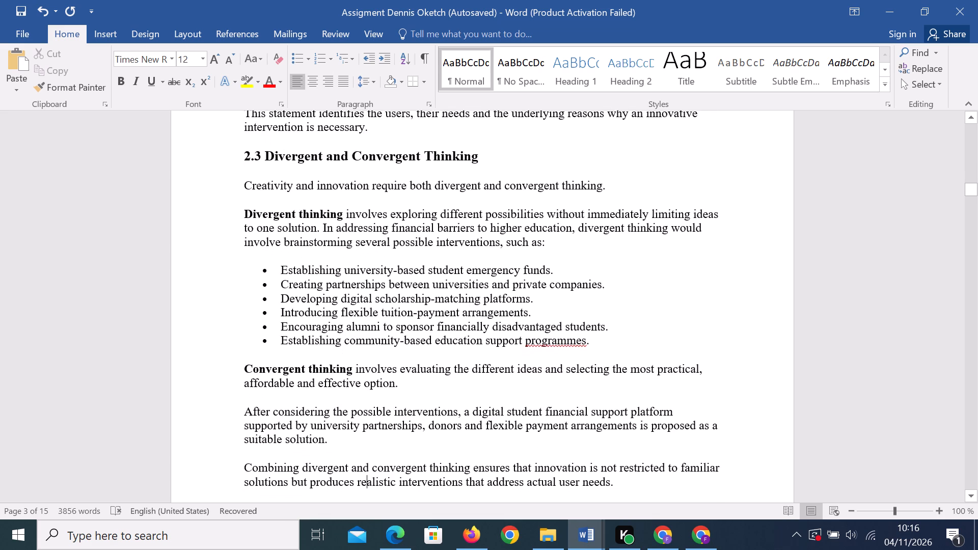
key("Up")
key("Up")
key("Up")
key("Up")
key("Up")
key("Up")
key("Up")
key("Up")
key("Up")
key("Up")
key("Up")
key("Up")
key("Up")
key("Up")
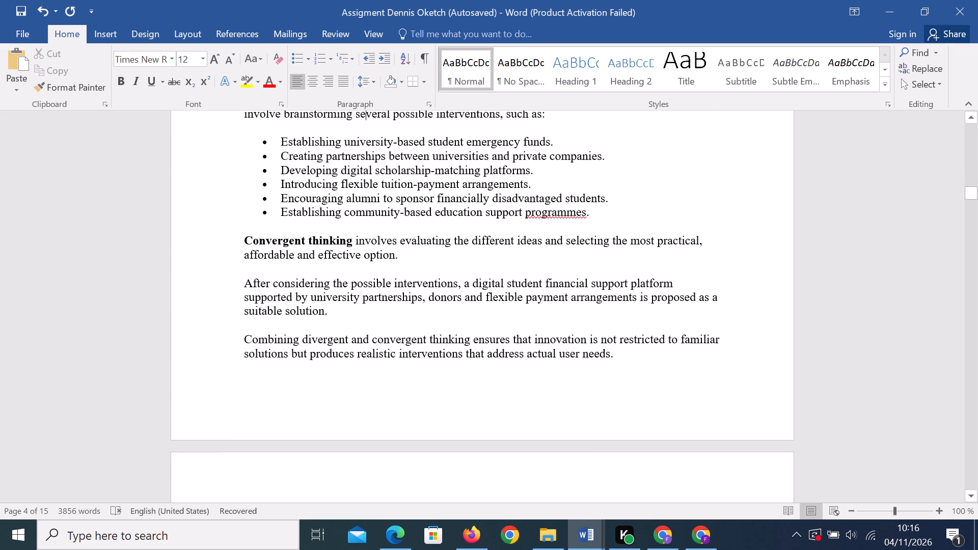
Check the transition from section 2.3 to heading 3 and the section 3.1 empathy map introduction and start of Figure 1.
key("Down")
key("Down")
key("Down")
key("Down")
key("Down")
key("Down")
key("Down")
key("Down")
key("Down")
key("Down")
key("Down")
key("Down")
key("Down")
key("Down")
key("Down")
key("Down")
key("Down")
key("Down")
key("Down")
key("Down")
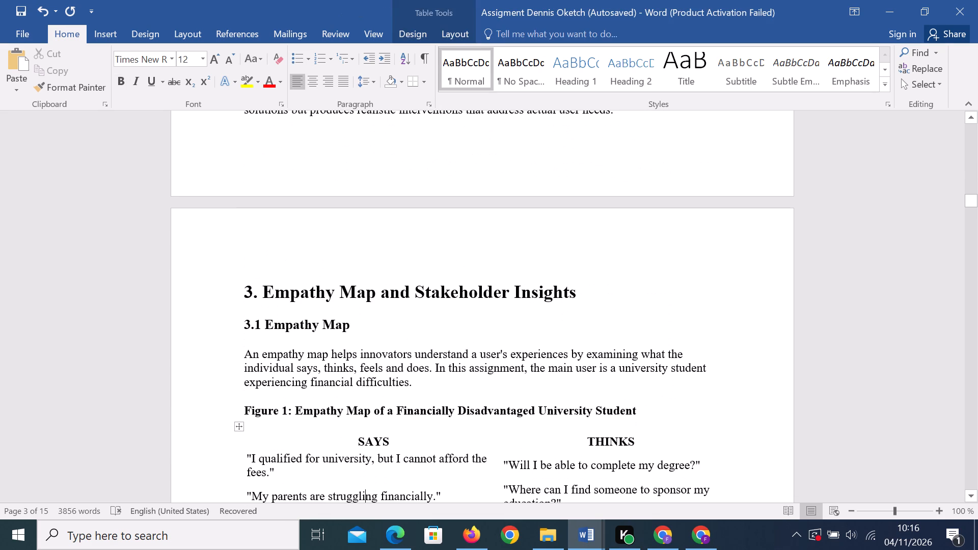
key("Up")
key("Up")
key("Up")
key("Up")
key("Up")
key("Up")
key("Up")
key("Up")
key("Down")
key("Down")
key("Down")
key("Down")
key("Down")
key("Down")
key("Down")
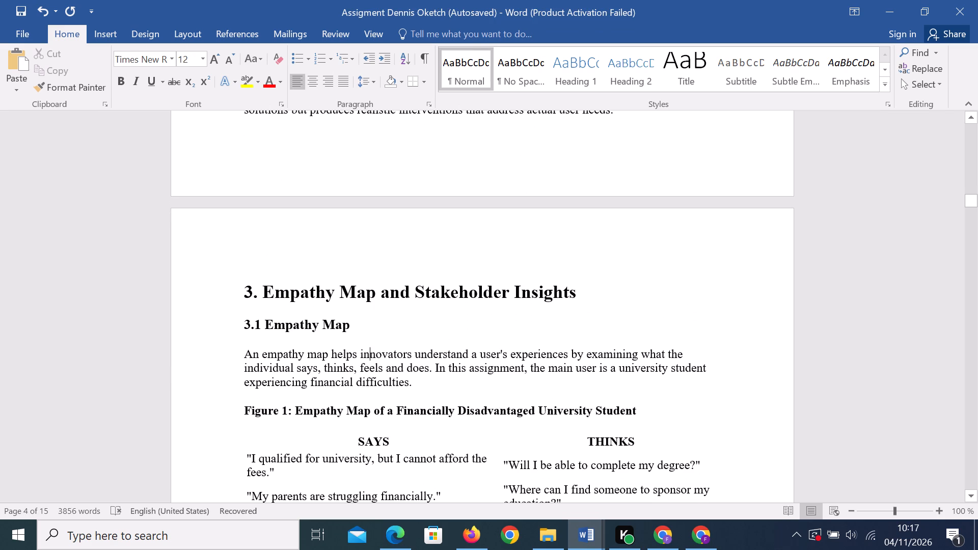
Look through section 3.2 with its Stakeholder Analysis Matrix and the opening paragraphs of section 3.3, Stakeholder Insights.
key("Down")
key("Down")
key("Down")
key("Down")
key("Down")
key("Down")
key("Down")
key("Down")
key("Down")
key("Down")
key("Down")
key("Down")
key("Down")
key("Down")
key("Down")
key("Down")
key("Down")
key("Down")
key("Down")
key("Down")
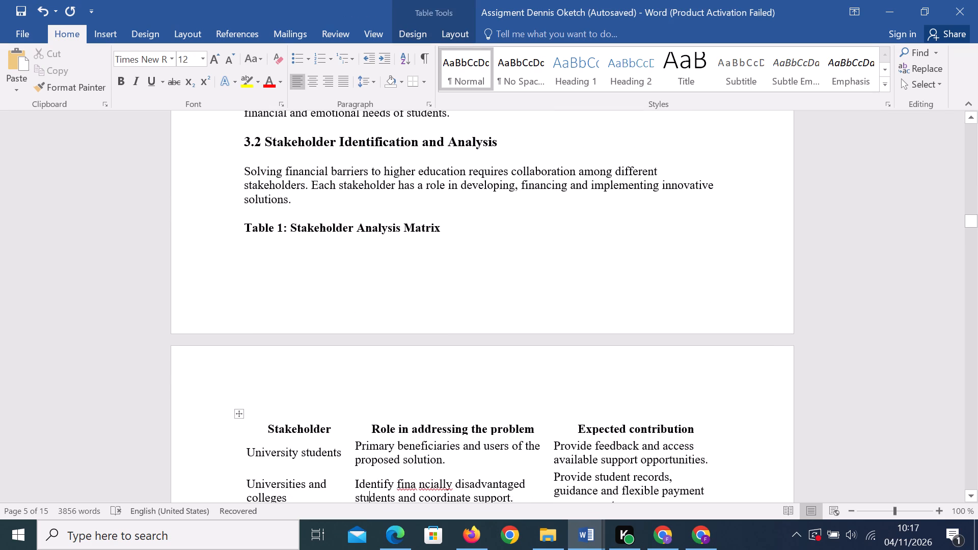
key("Down")
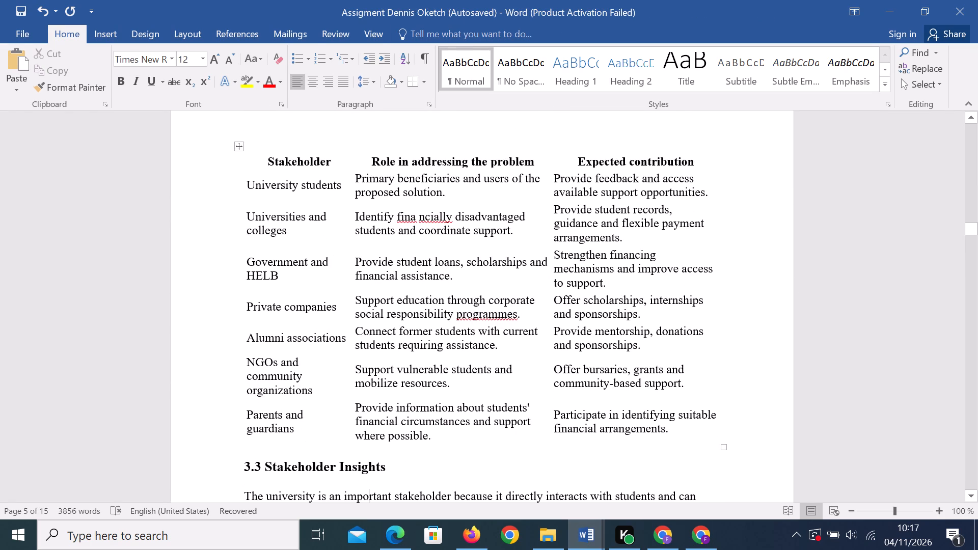
key("Down")
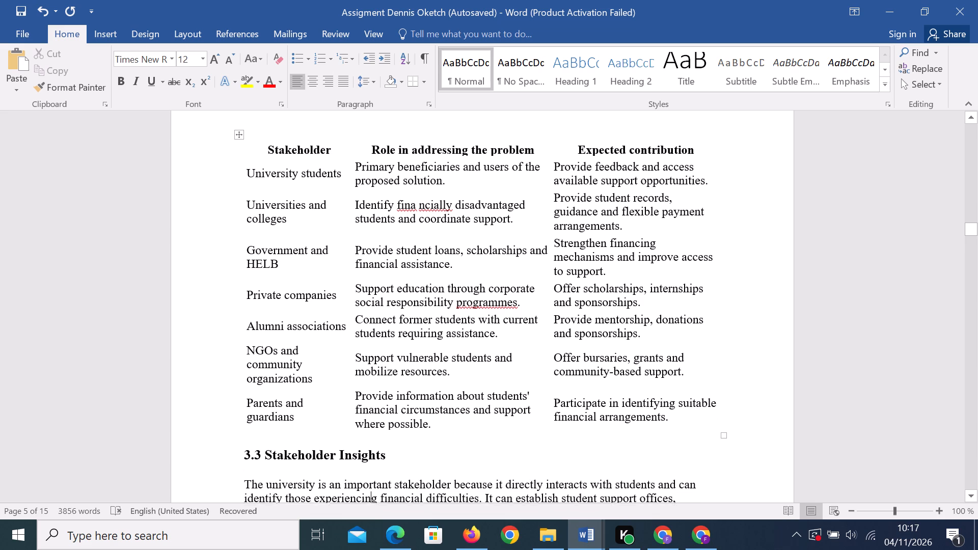
key("Down")
key("Down")
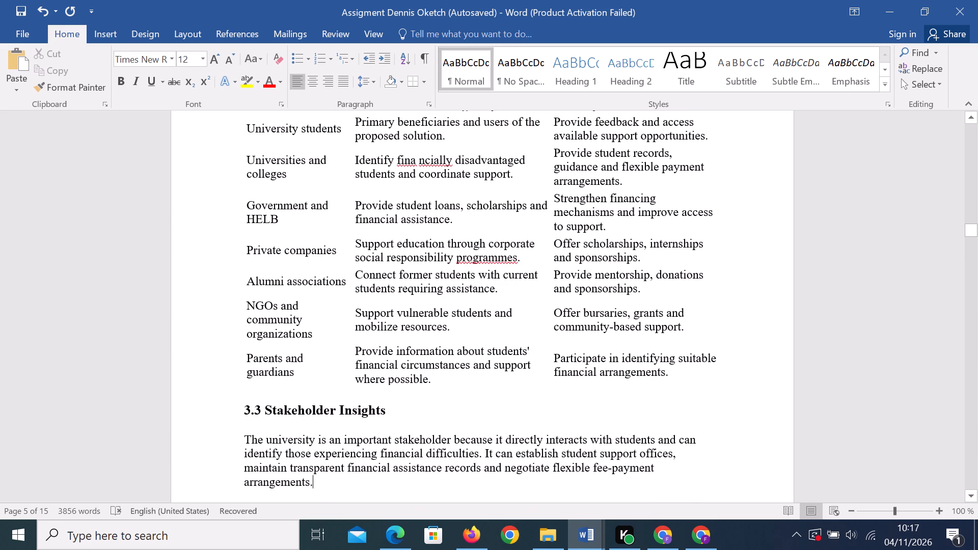
key("Down")
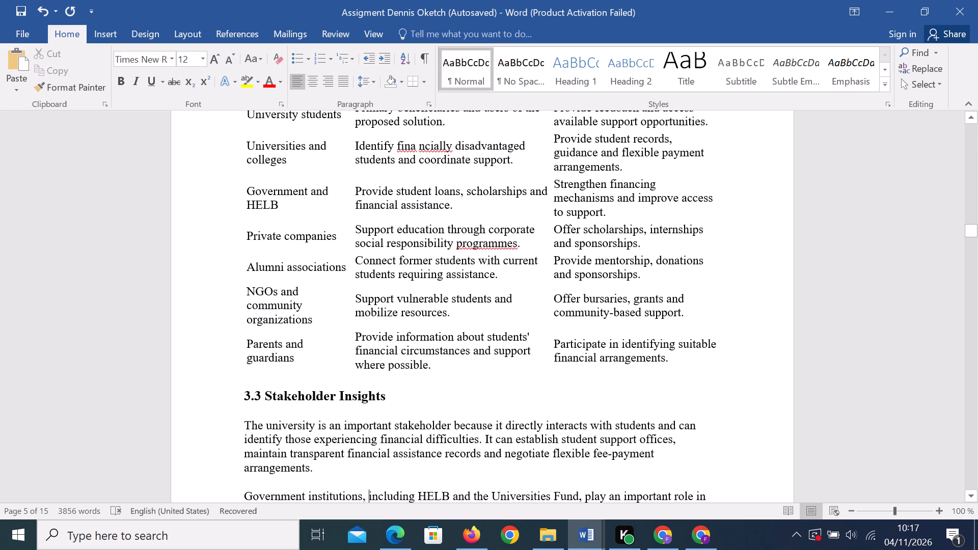
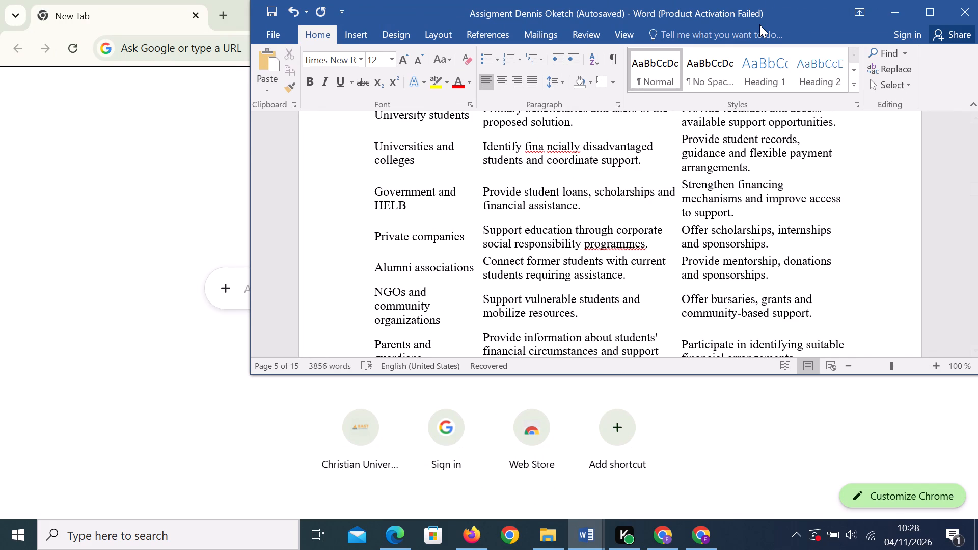
Maximize the document window and examine the Stakeholder Analysis Matrix, from the section 3.2 introduction through its last stakeholder row.
left_click(929, 6)
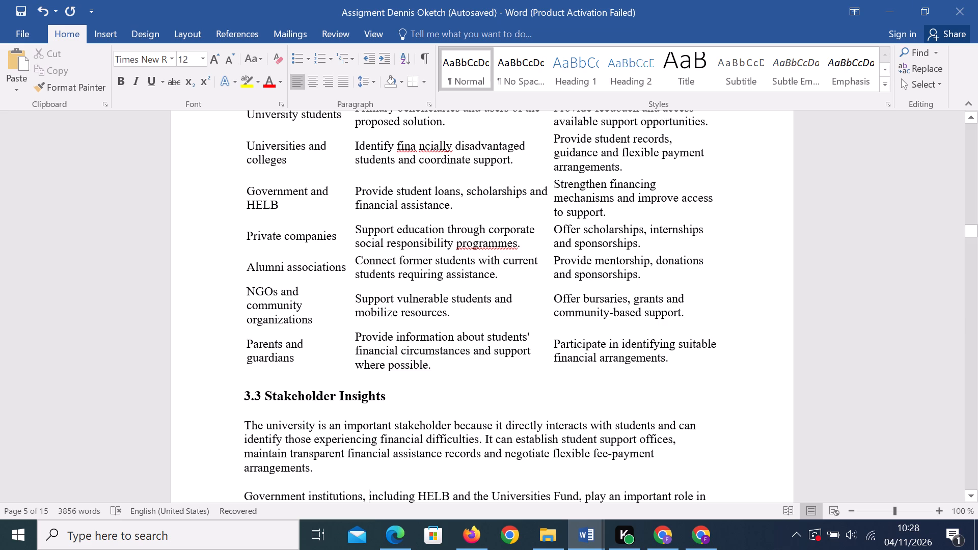
left_click(717, 357)
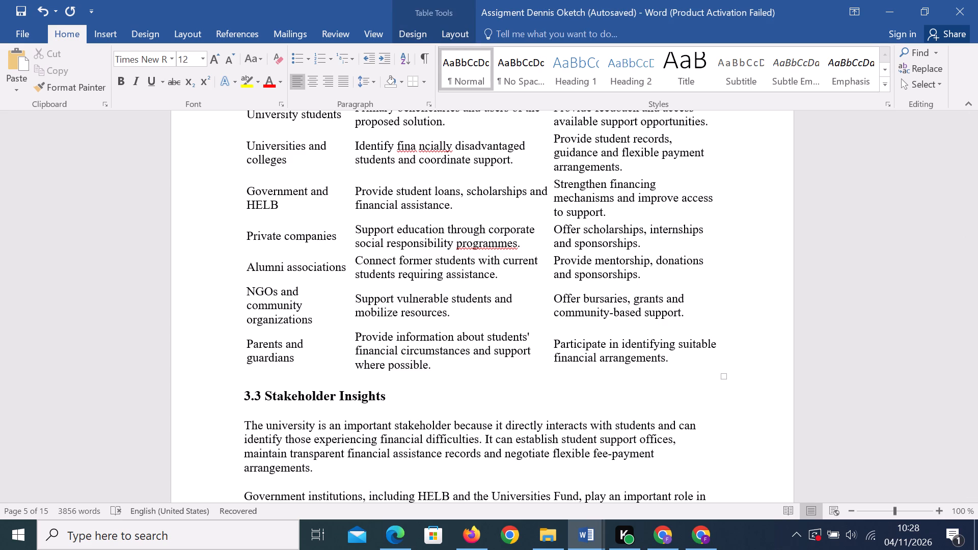
left_click(628, 336)
key("Up")
key("Up")
key("Up")
key("Up")
key("Up")
key("Up")
key("Up")
key("Up")
key("Up")
key("Up")
key("Up")
key("Up")
key("Up")
key("Up")
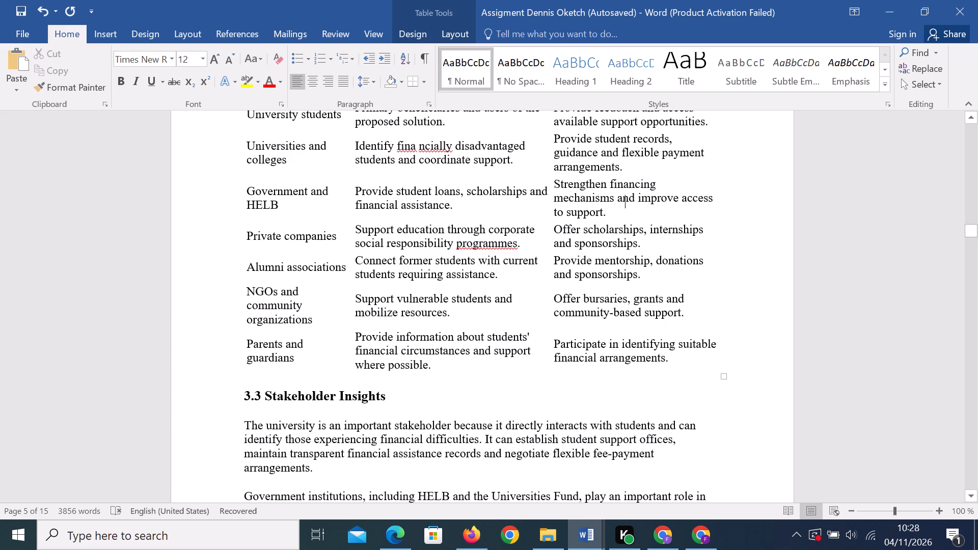
key("Up")
key("Up")
key("Up")
key("Up")
key("Up")
key("Up")
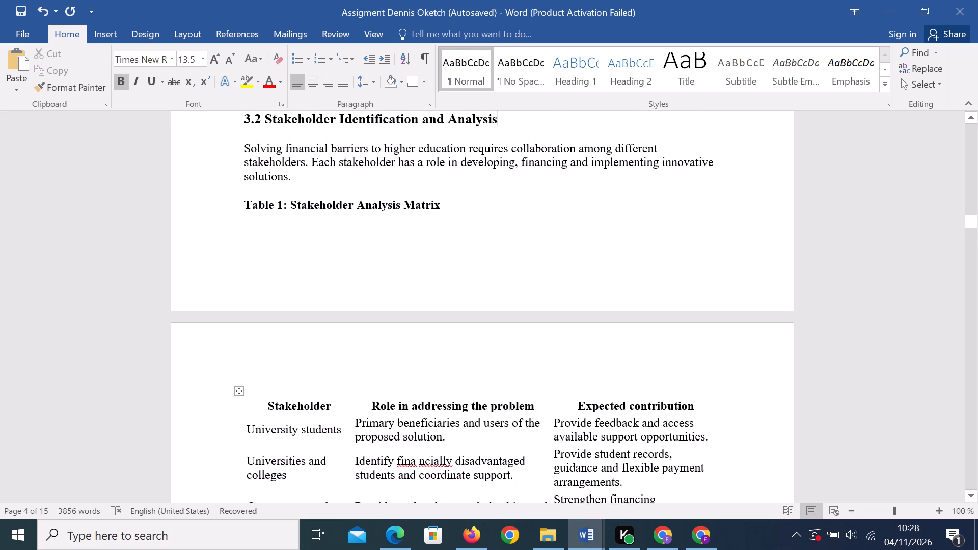
key("Down")
key("Down")
key("Down")
key("Down")
key("Down")
key("Down")
key("Down")
key("Down")
key("Down")
key("Down")
key("Down")
key("Down")
key("Down")
key("Down")
key("Down")
key("Down")
key("Down")
key("Down")
key("Down")
key("Down")
key("Down")
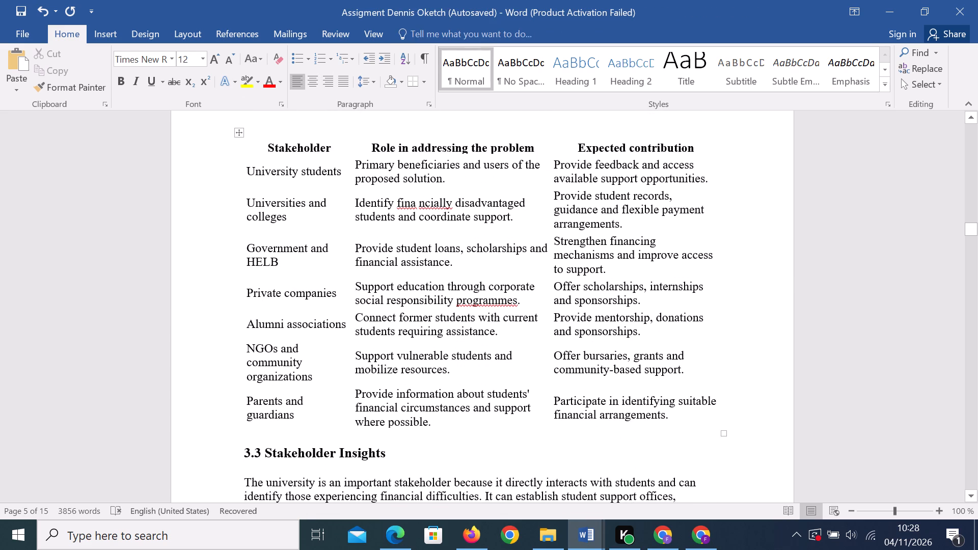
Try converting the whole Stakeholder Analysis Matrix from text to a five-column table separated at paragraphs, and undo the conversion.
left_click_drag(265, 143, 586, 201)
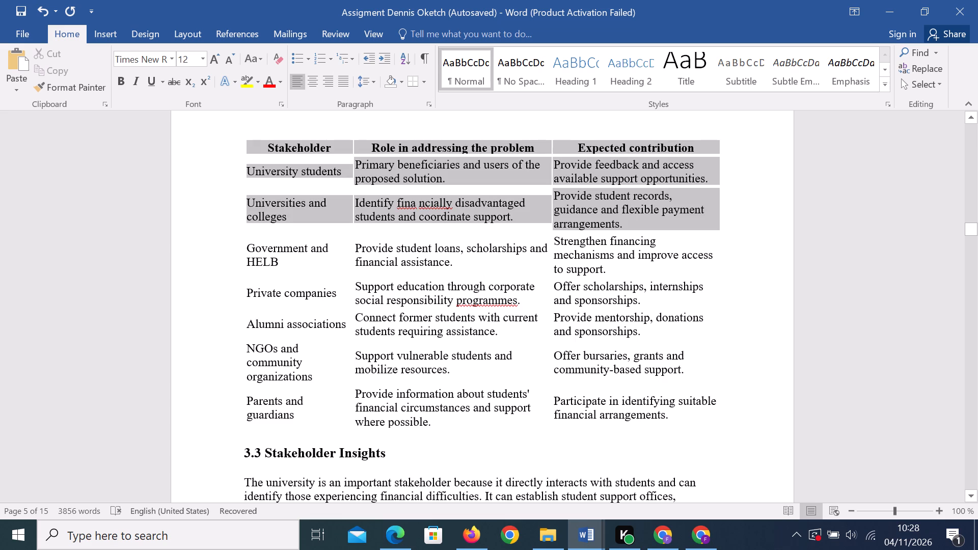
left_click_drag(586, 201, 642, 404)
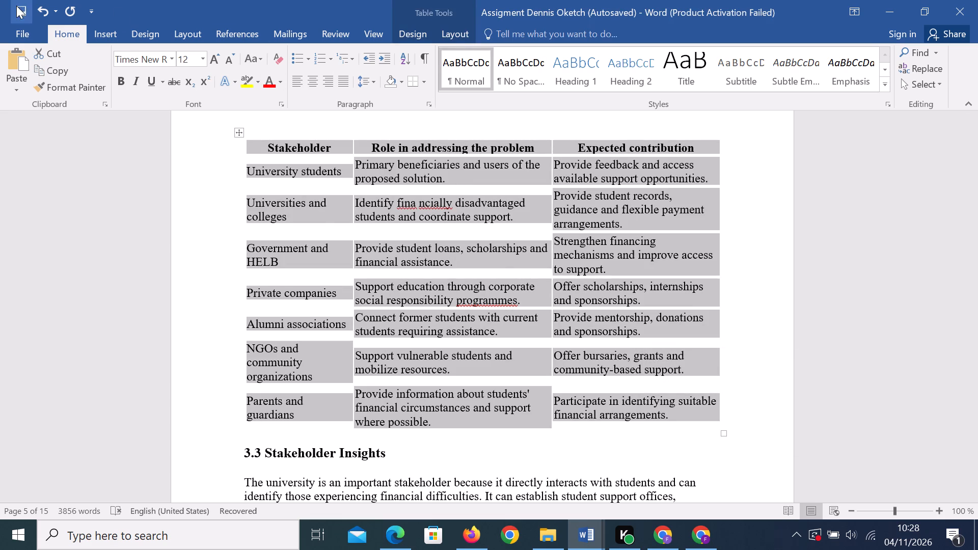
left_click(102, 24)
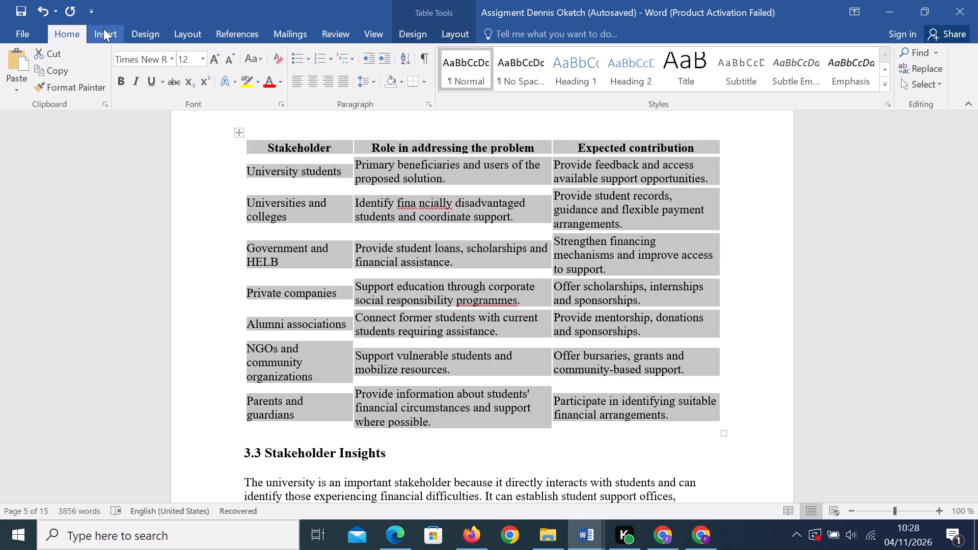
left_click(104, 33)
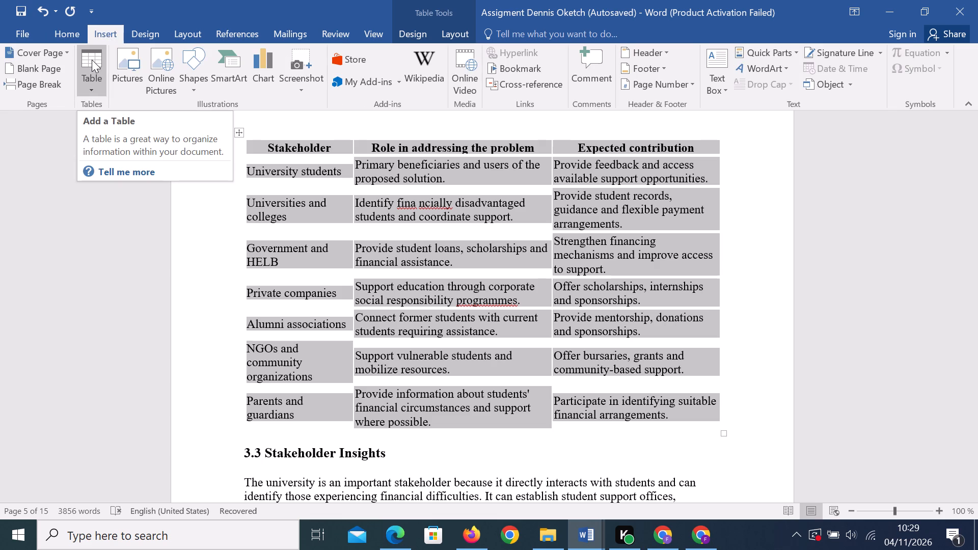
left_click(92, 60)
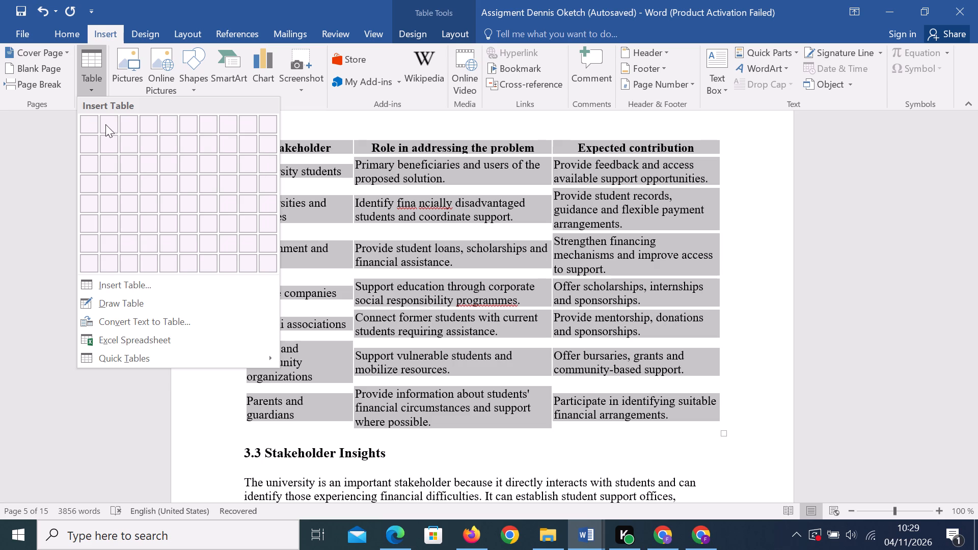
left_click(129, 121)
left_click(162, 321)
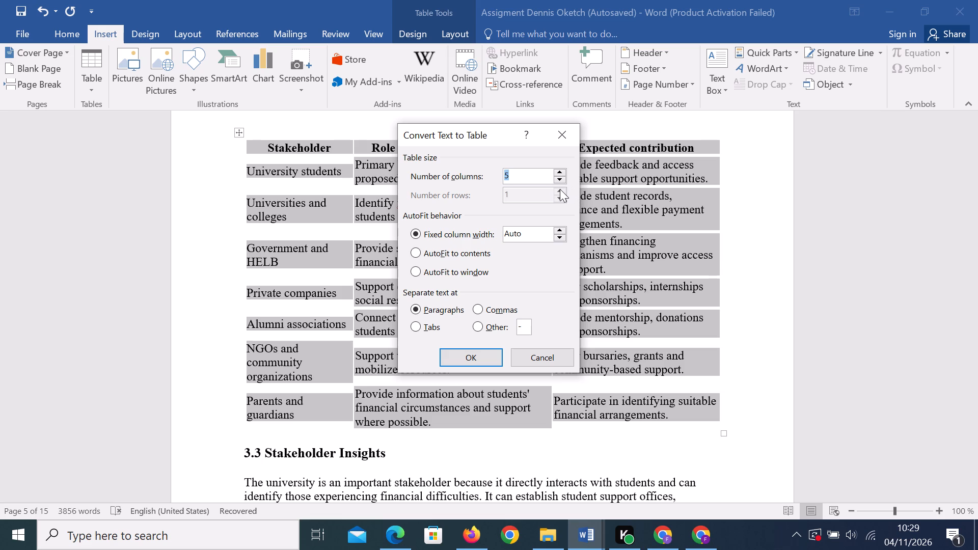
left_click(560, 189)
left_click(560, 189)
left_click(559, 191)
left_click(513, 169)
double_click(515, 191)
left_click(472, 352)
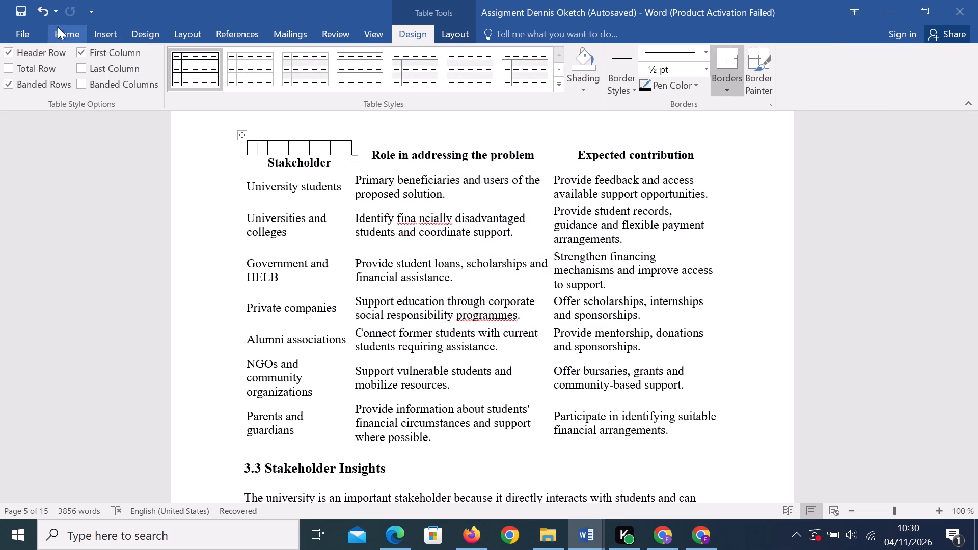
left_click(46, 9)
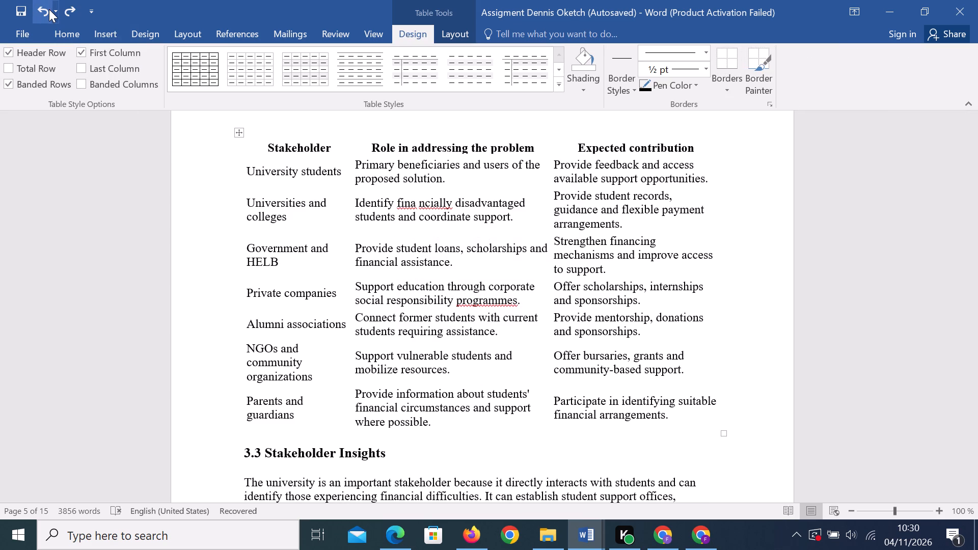
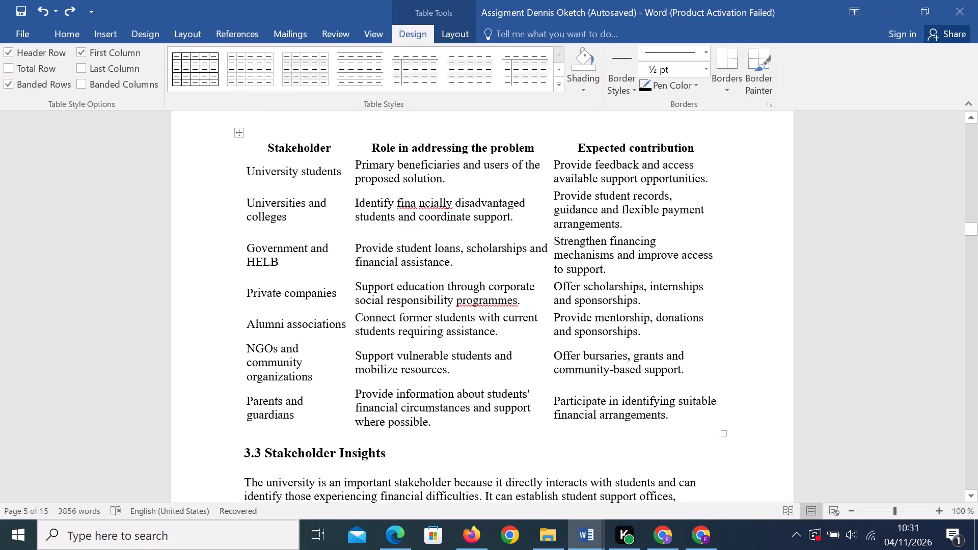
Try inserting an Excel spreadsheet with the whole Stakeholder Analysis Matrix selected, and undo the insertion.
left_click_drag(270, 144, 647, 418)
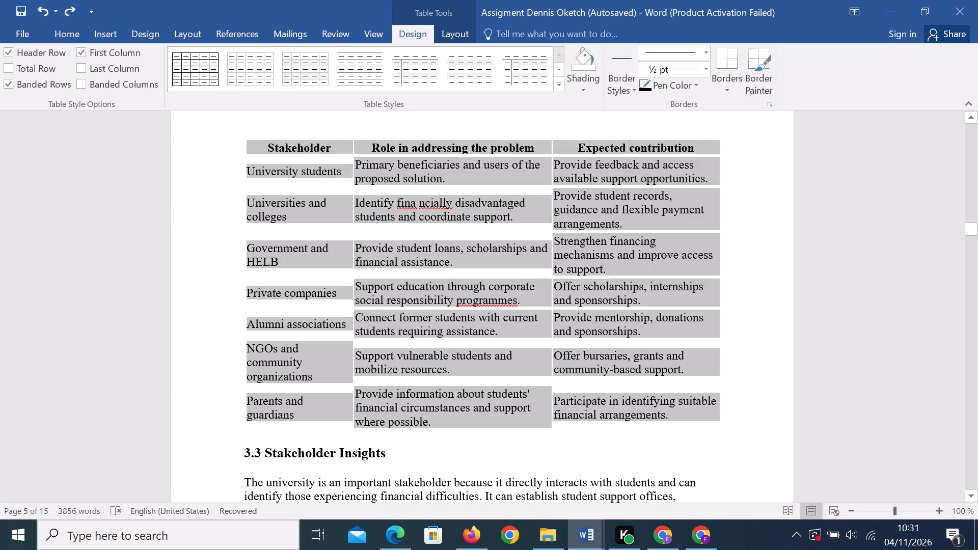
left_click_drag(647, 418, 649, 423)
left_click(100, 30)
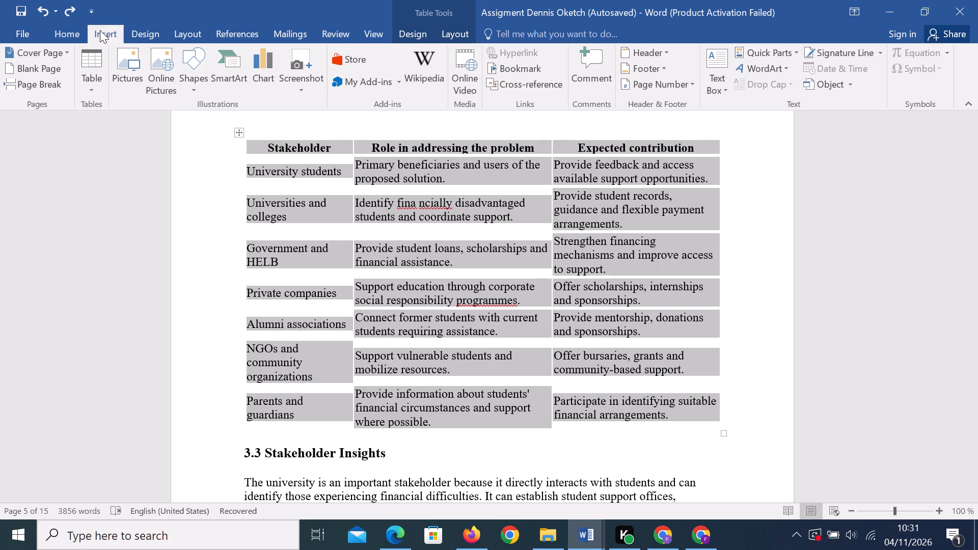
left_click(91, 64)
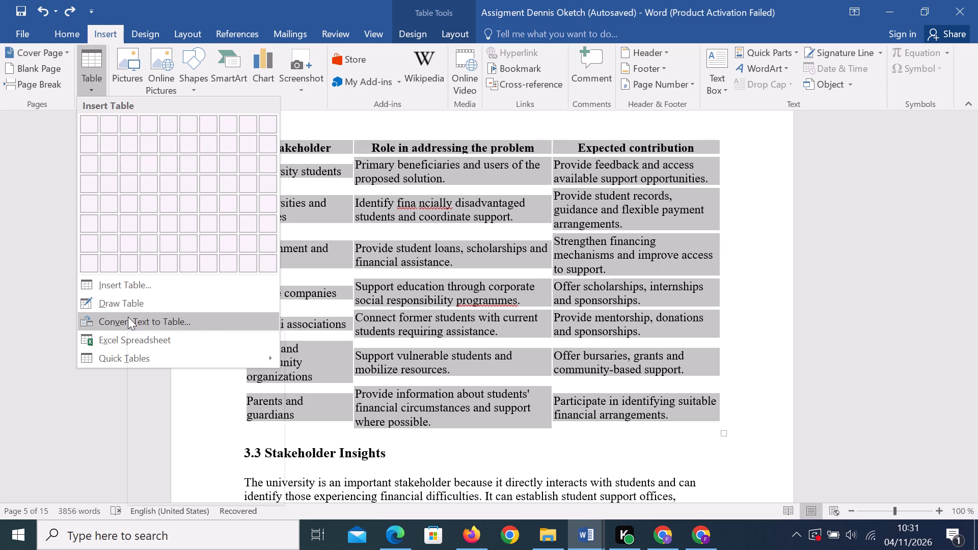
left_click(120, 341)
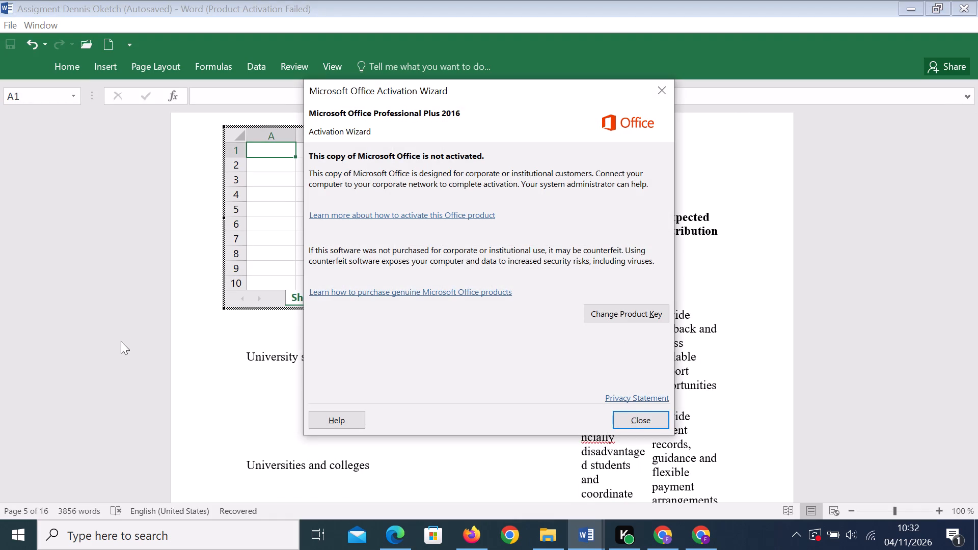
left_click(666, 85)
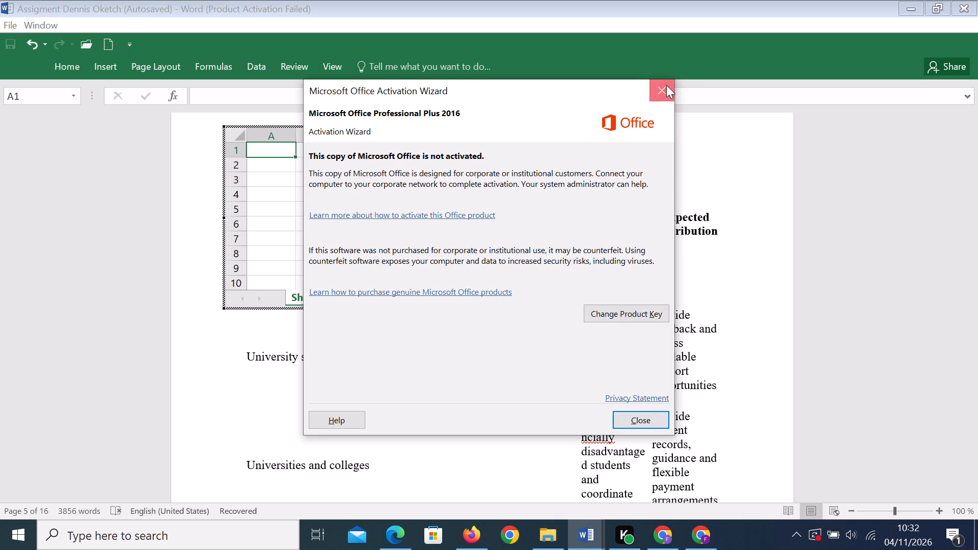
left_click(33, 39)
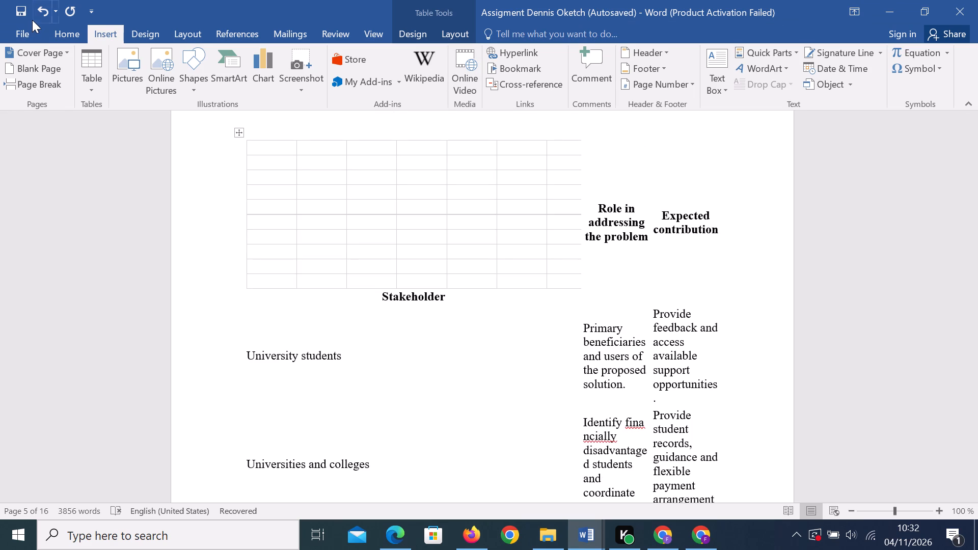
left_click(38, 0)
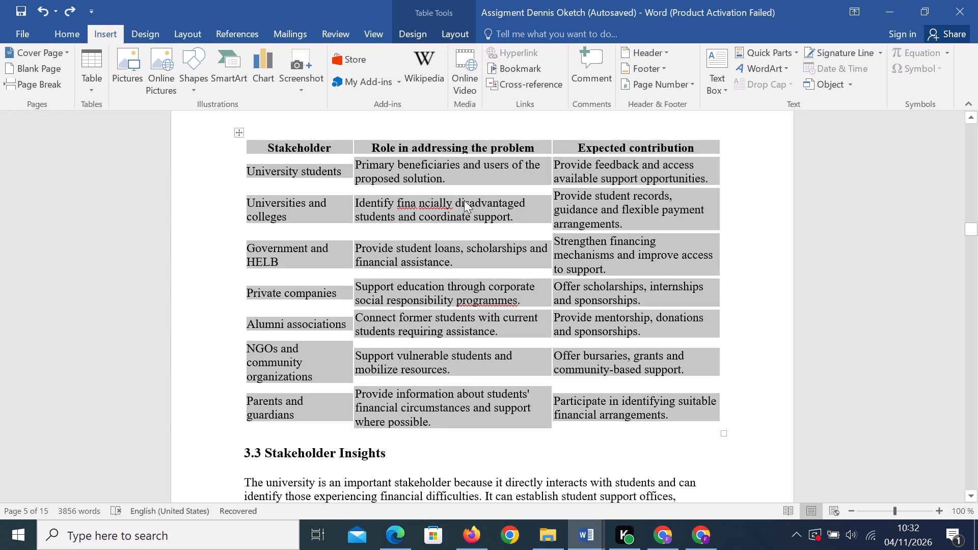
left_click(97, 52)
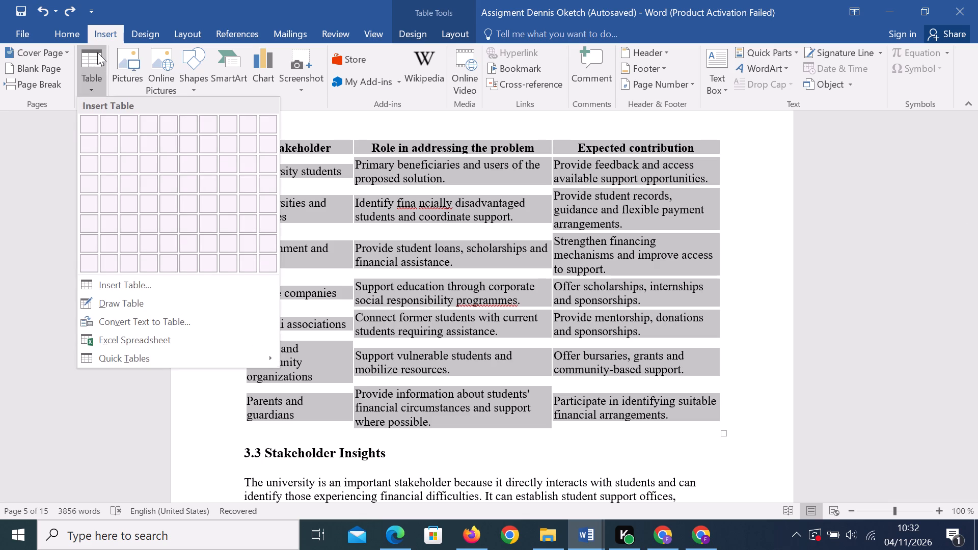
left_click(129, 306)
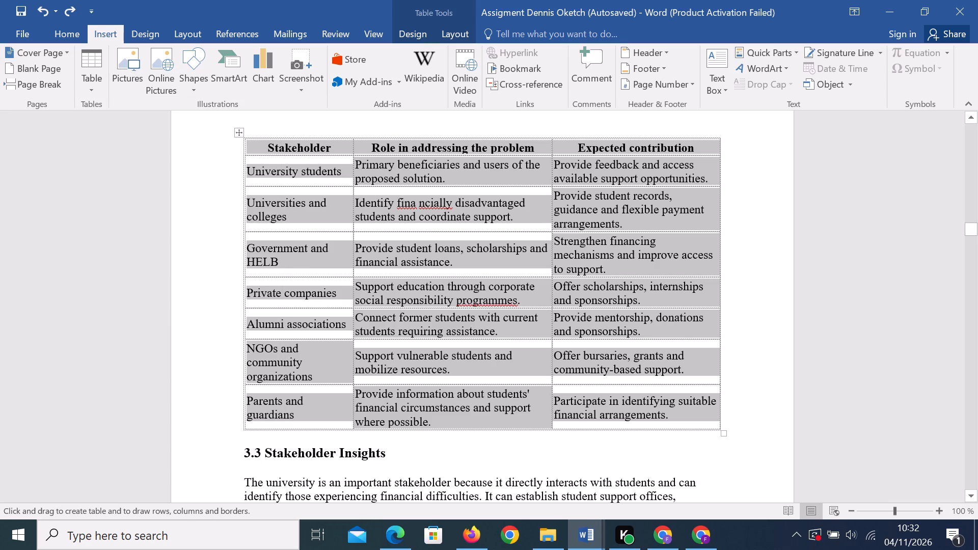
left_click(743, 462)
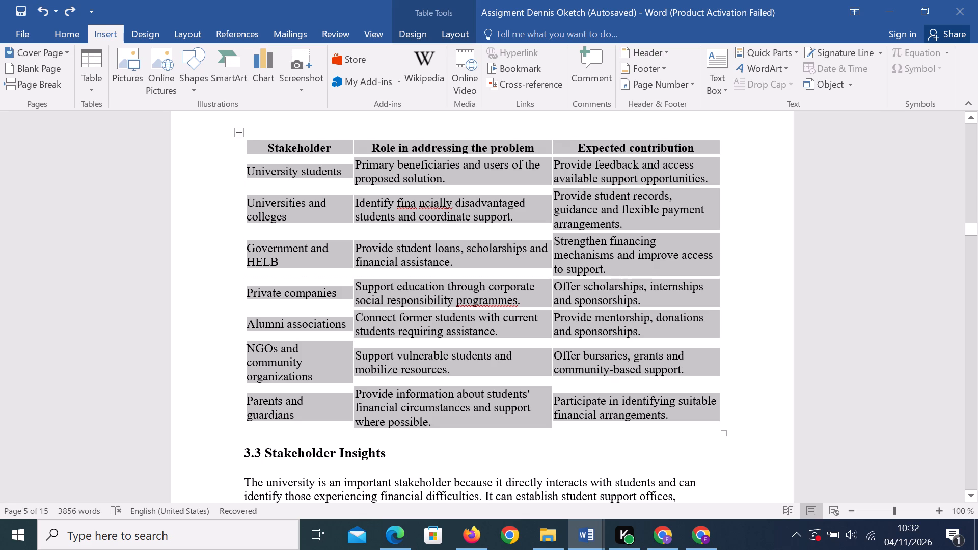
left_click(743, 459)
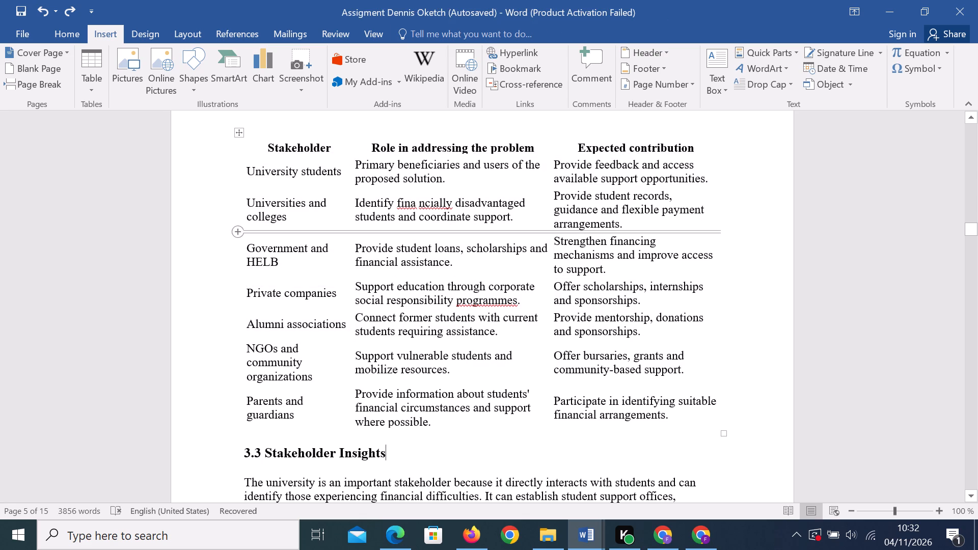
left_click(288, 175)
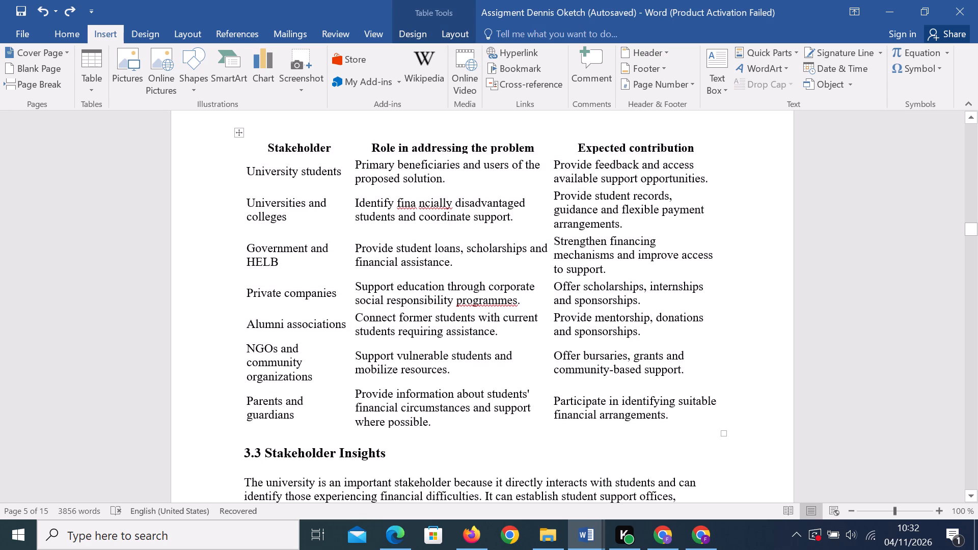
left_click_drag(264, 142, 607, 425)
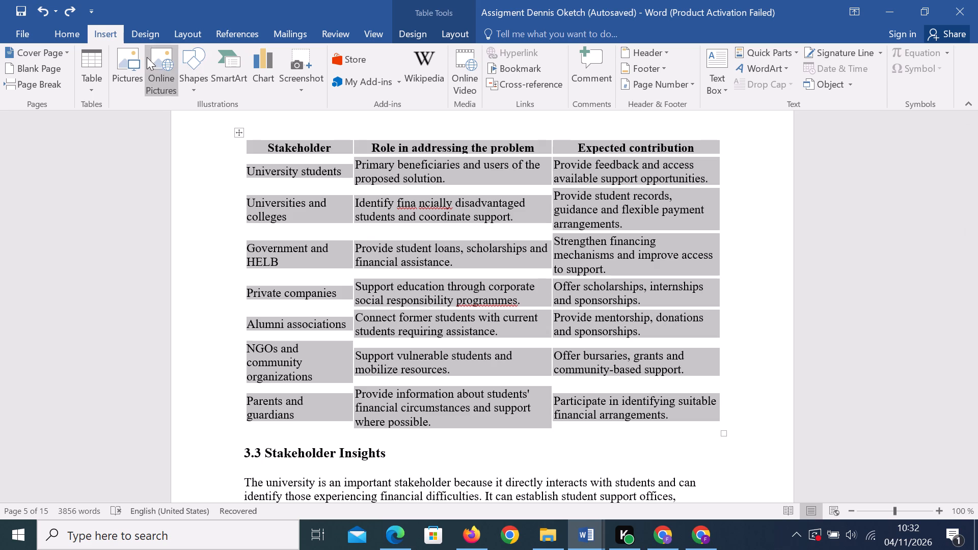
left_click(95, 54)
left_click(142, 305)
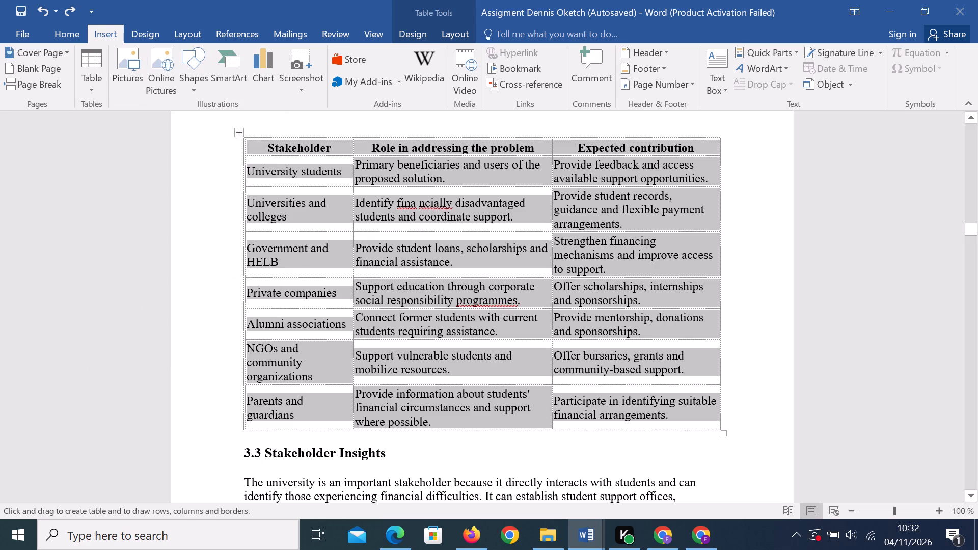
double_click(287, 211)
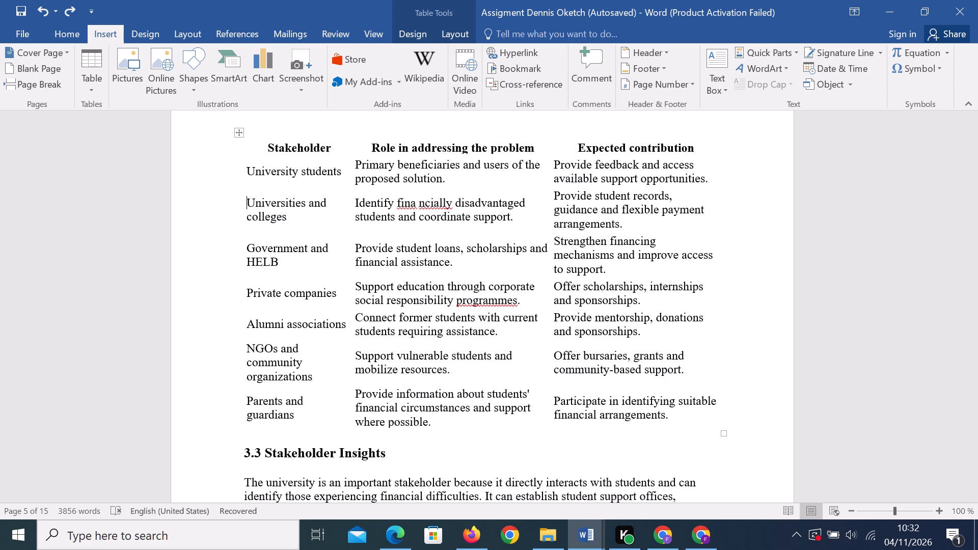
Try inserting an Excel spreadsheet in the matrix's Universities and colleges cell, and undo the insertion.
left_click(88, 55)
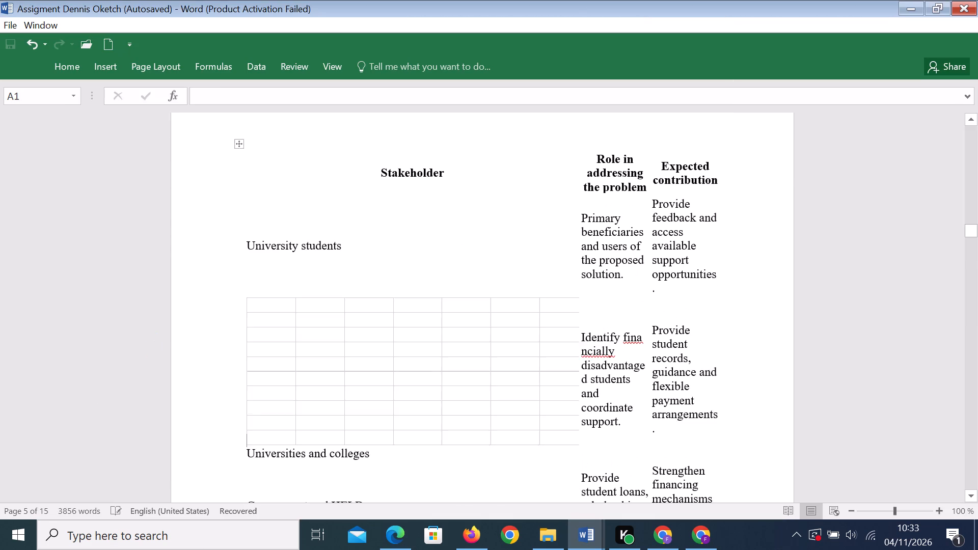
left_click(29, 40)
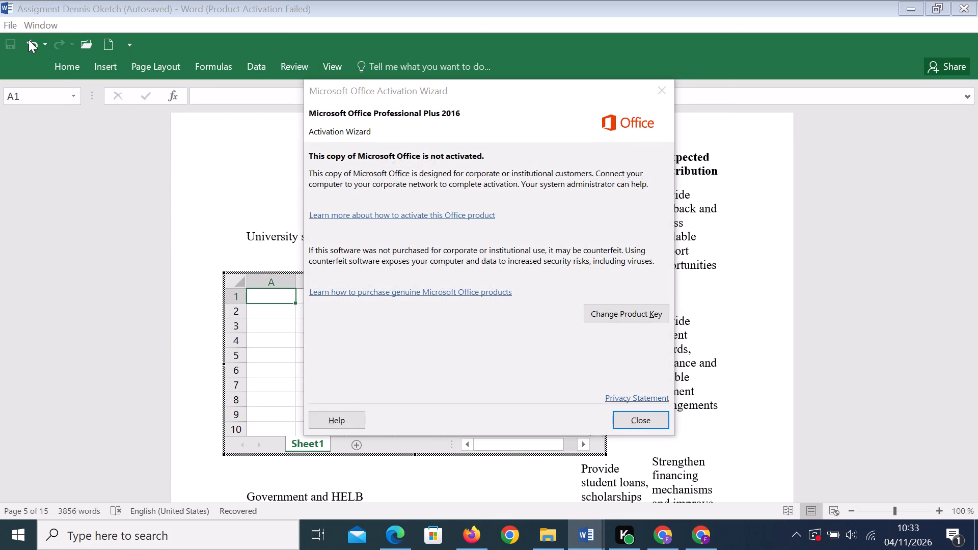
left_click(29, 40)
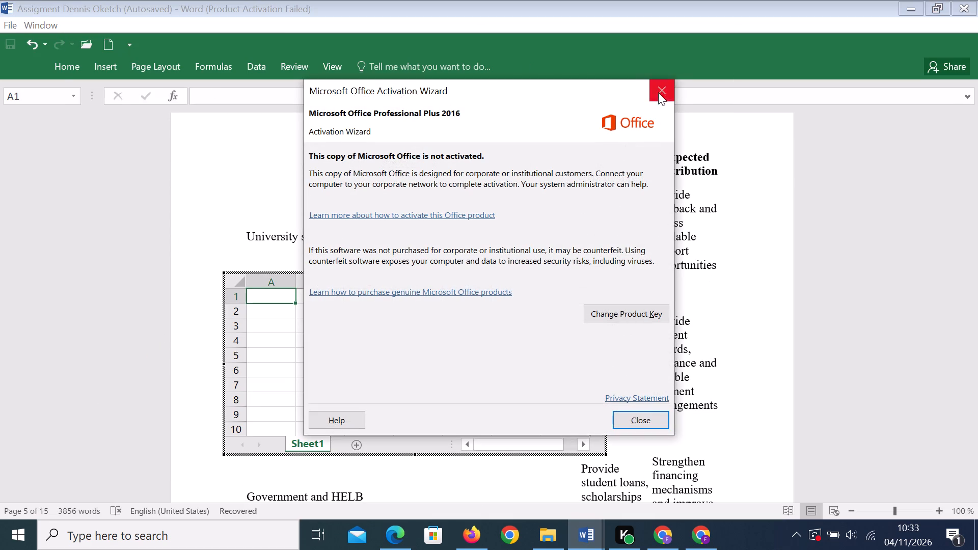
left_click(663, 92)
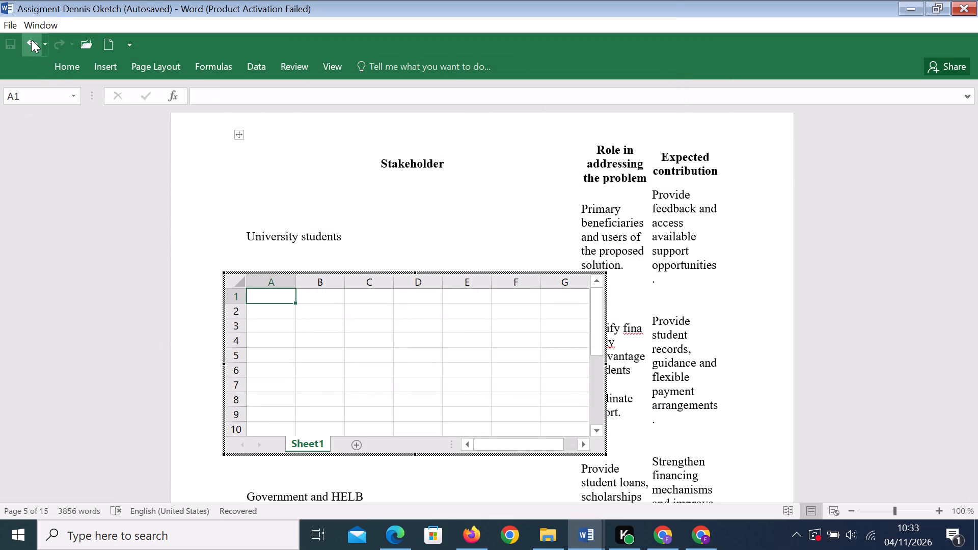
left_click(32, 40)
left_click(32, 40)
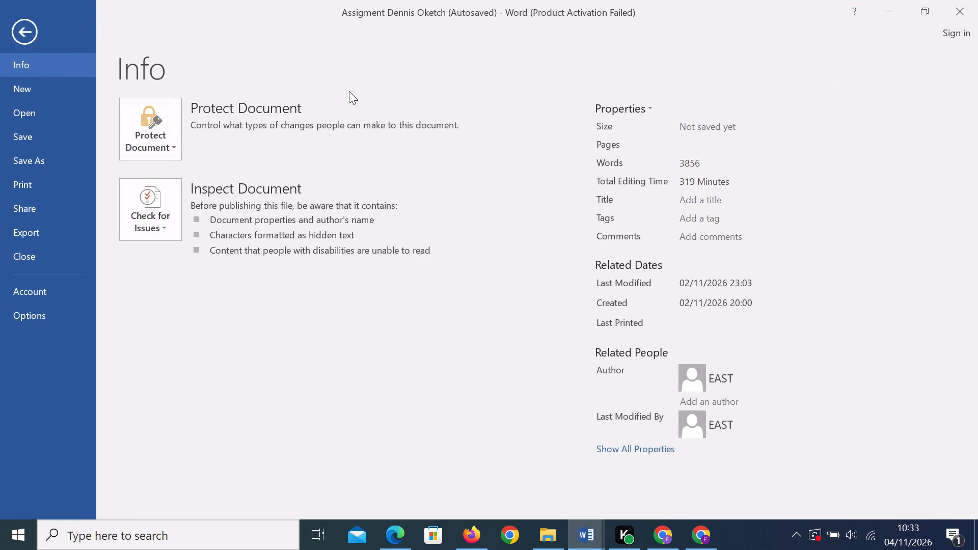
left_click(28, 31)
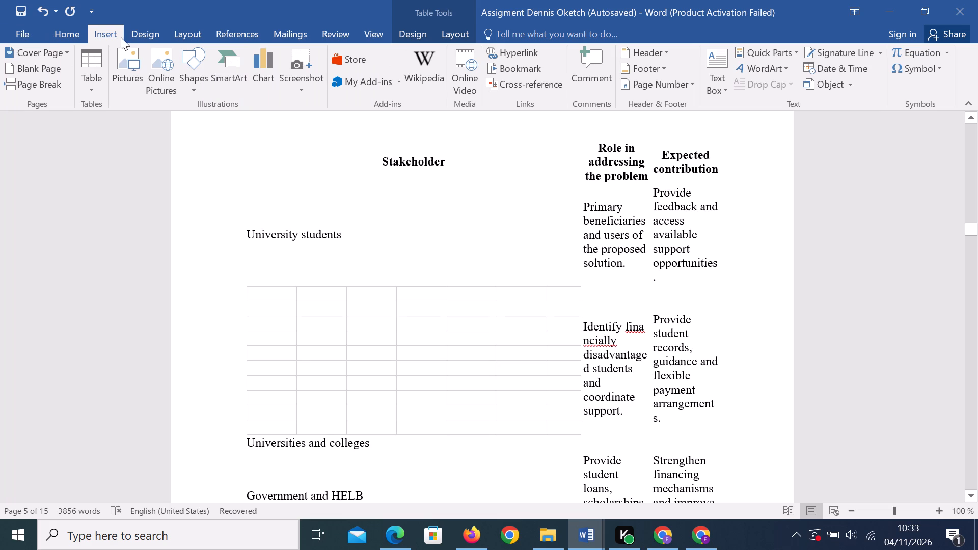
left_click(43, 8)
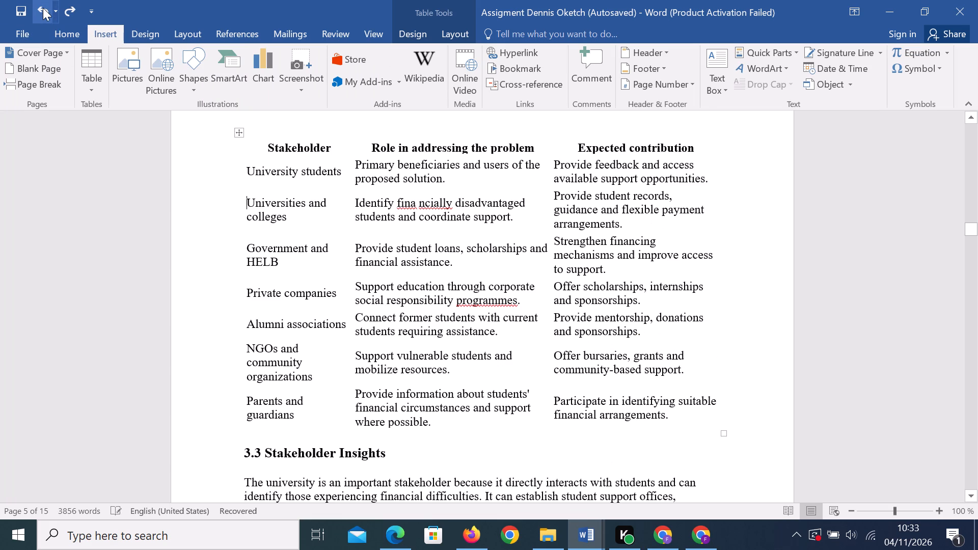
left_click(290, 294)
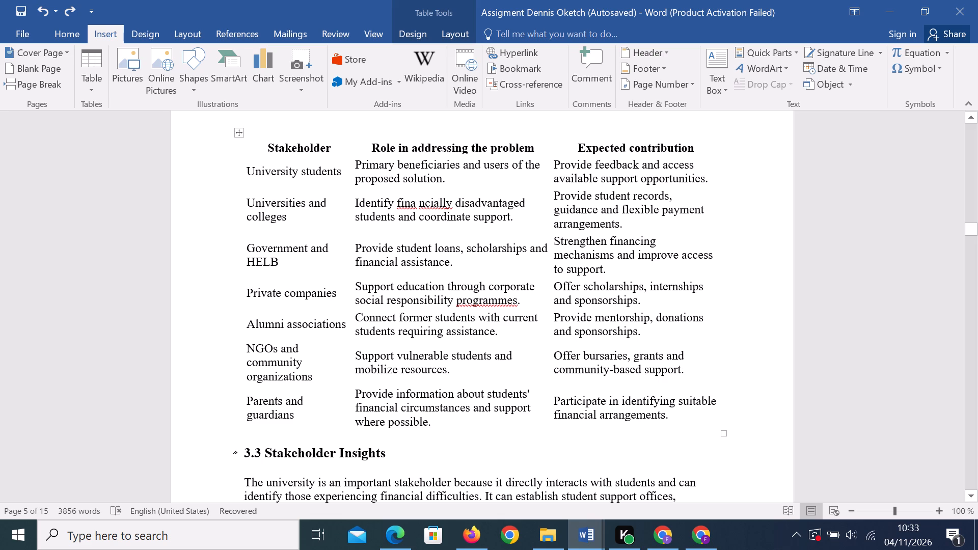
Switch to the CREATIVITY AND INNOVATION FOR SOLVING REAL CAT 2 document and look through it from section 1.2 to the end of the references.
left_click(583, 532)
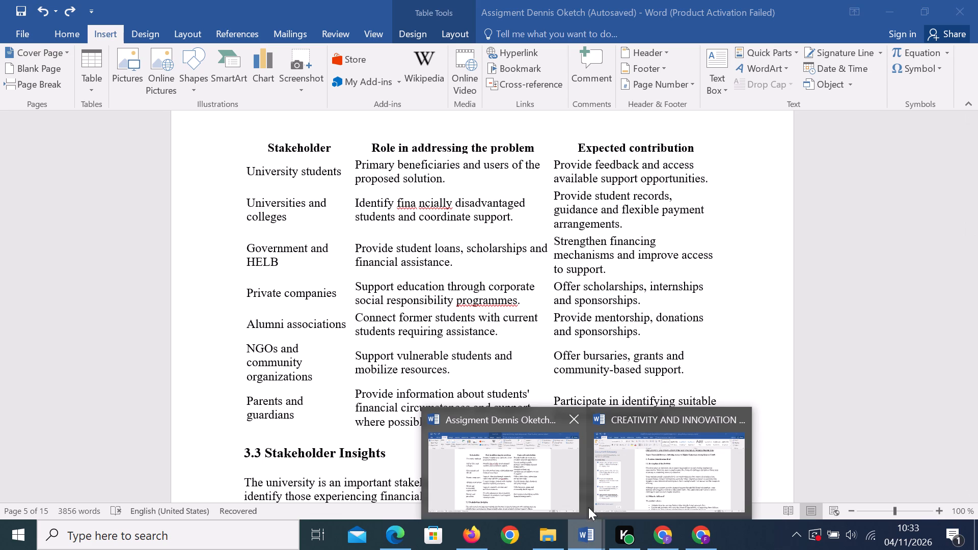
left_click(503, 458)
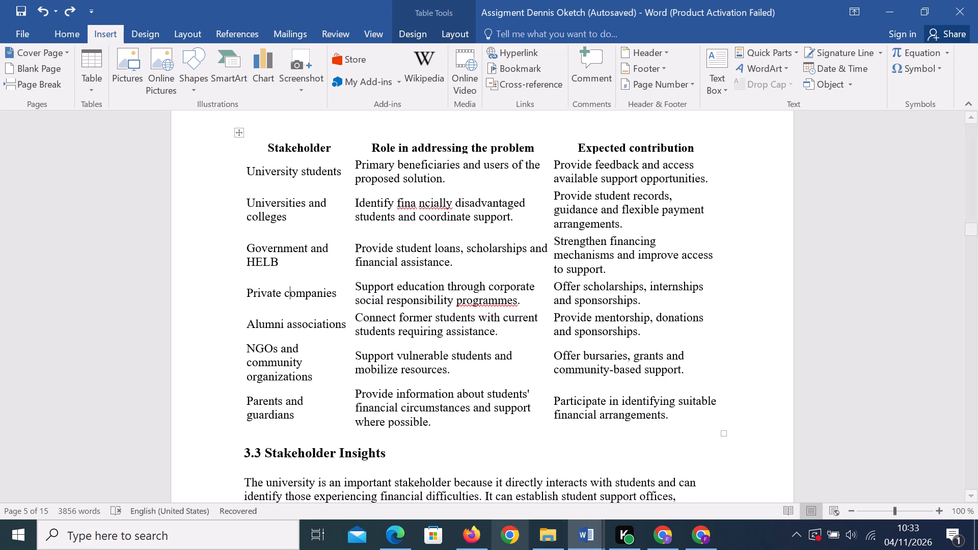
left_click(581, 535)
left_click(643, 474)
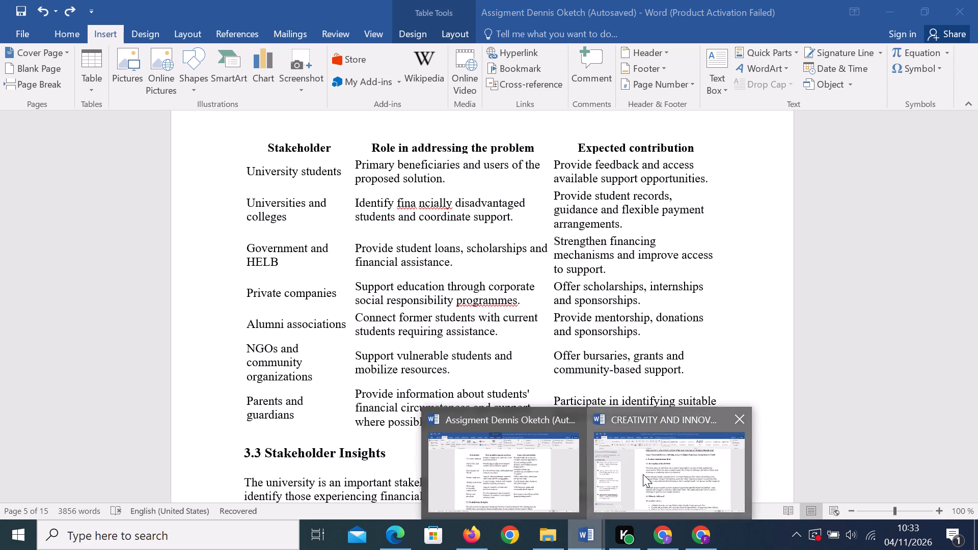
left_click(478, 413)
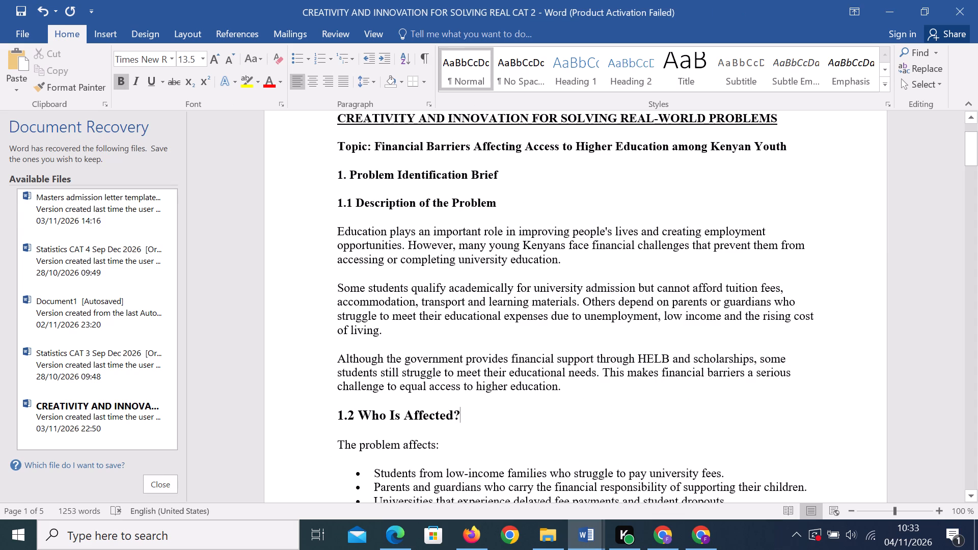
left_click(644, 455)
key("Down")
key("Down")
key("Down")
key("Down")
key("Down")
key("Down")
key("Down")
key("Down")
key("Down")
key("Down")
key("Down")
key("Down")
key("Down")
key("Down")
key("Down")
key("Down")
key("Down")
key("Down")
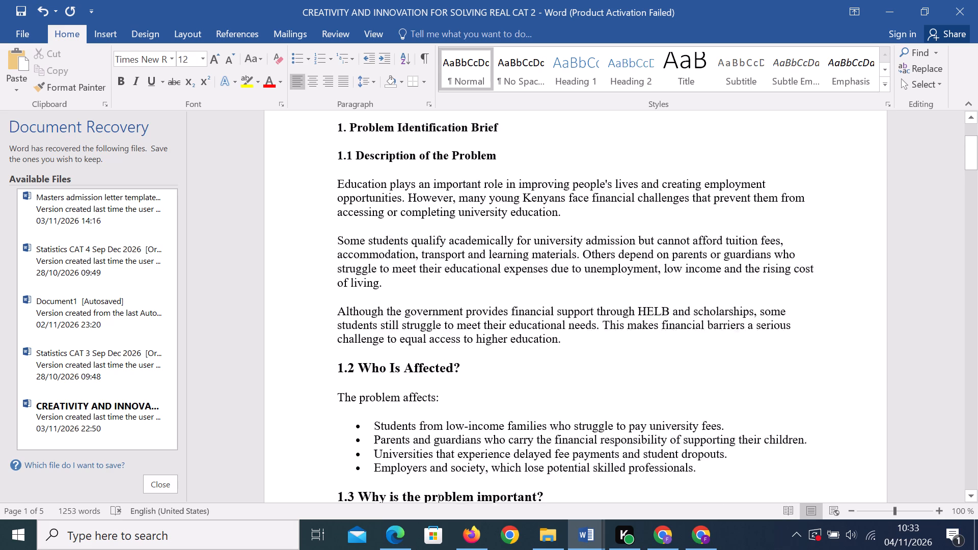
key("Down")
key("Down")
key("Down")
key("Down")
key("Down")
key("Down")
key("Down")
key("Down")
key("Down")
key("Down")
key("Down")
key("Down")
key("Down")
key("Down")
key("Down")
key("Down")
key("Down")
key("Down")
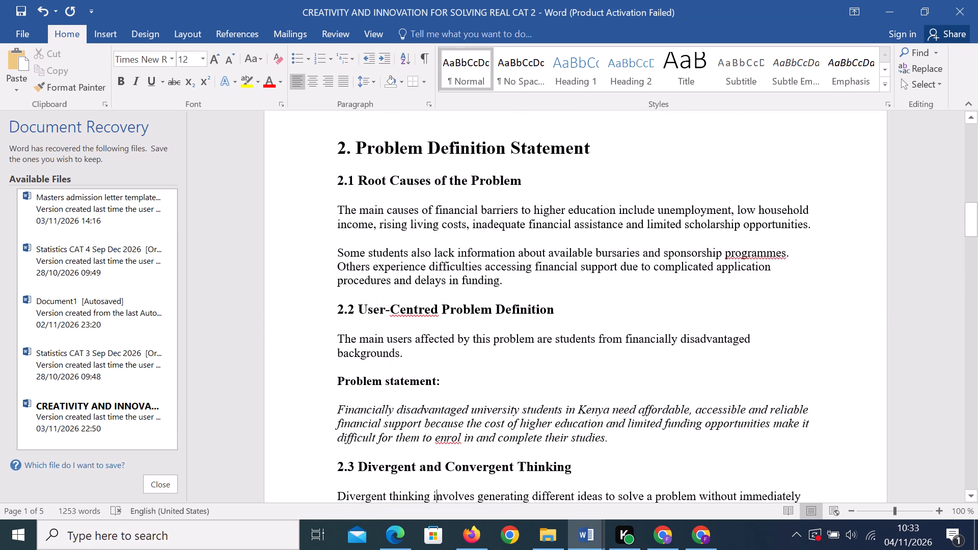
key("Down")
key("Down")
key("Down")
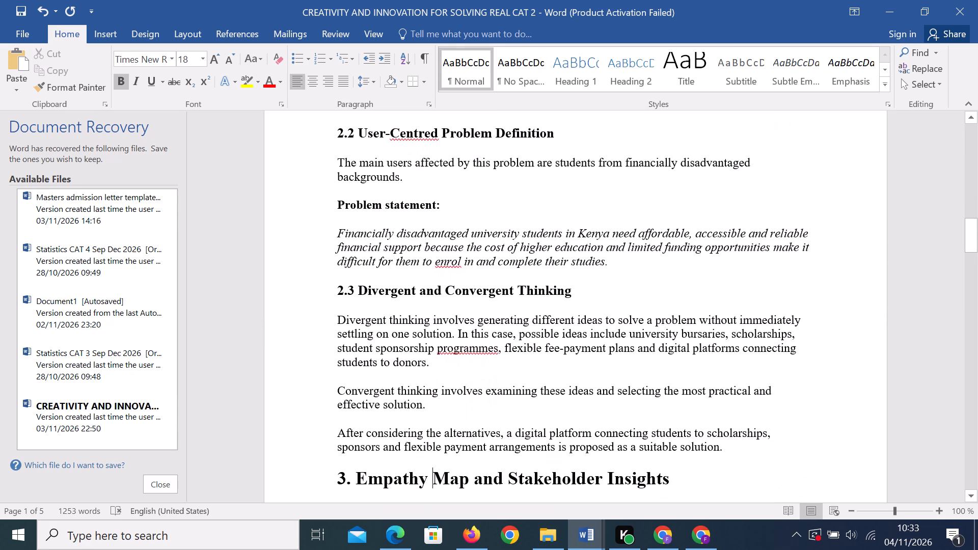
key("Down")
key("Down")
key("Down")
key("Down")
key("Down")
key("Down")
key("Down")
key("Down")
key("Down")
key("Down")
key("Down")
key("Down")
key("Down")
key("Down")
key("Down")
key("Down")
key("Down")
key("Down")
key("Down")
key("Down")
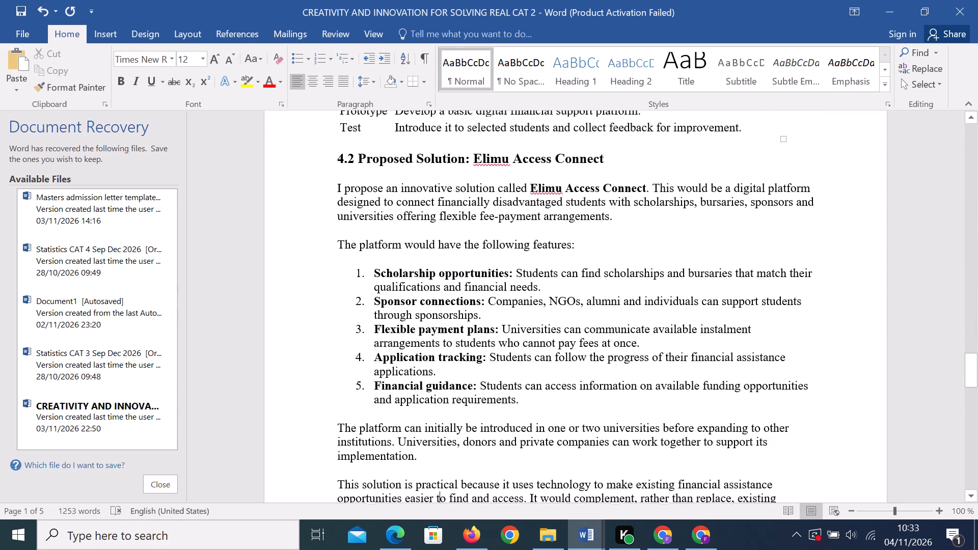
key("Up")
key("Up")
key("Down")
key("Down")
key("Down")
key("Down")
key("Down")
key("Down")
key("Down")
key("Down")
key("Down")
key("Down")
key("Down")
key("Down")
key("Down")
key("Down")
key("Down")
key("Down")
key("Down")
key("Down")
key("Down")
key("Down")
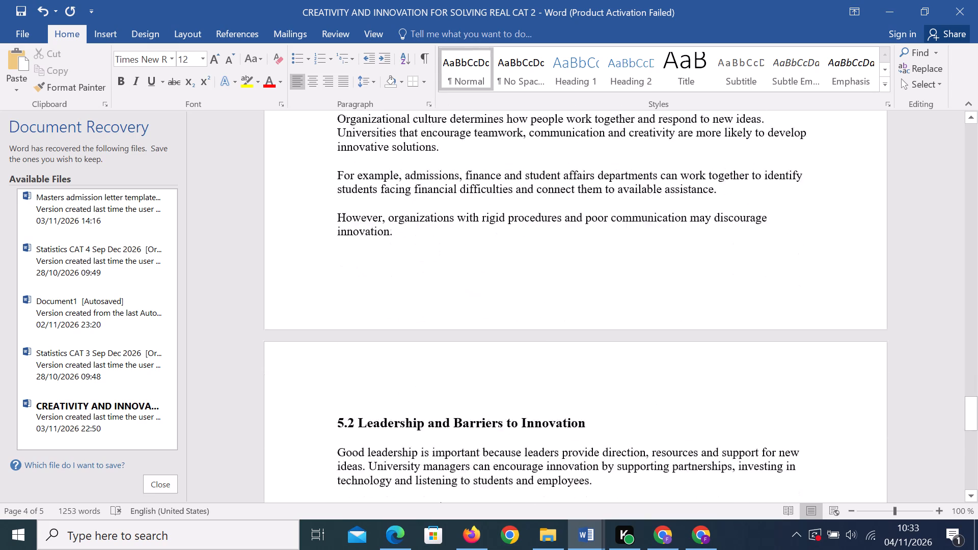
key("Down")
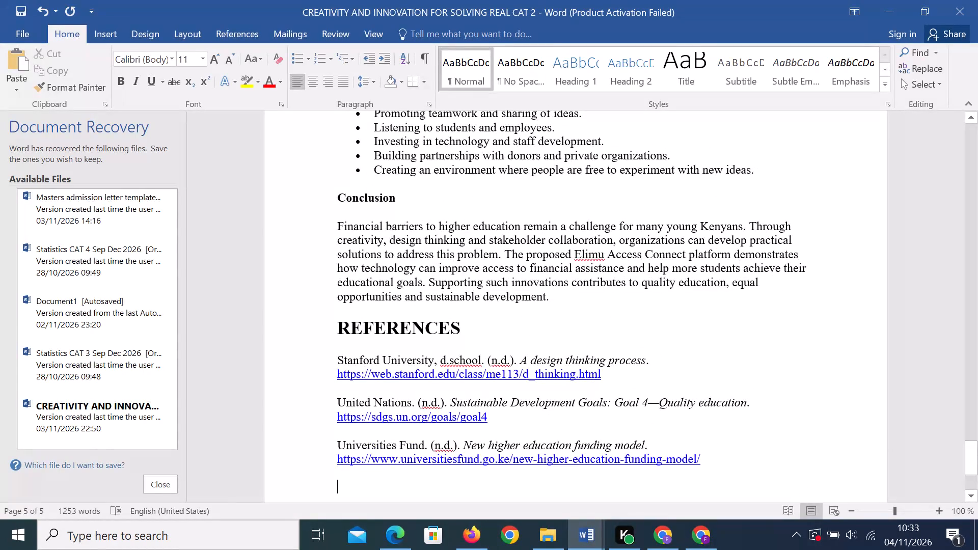
key("Down")
key("Down")
key("Down")
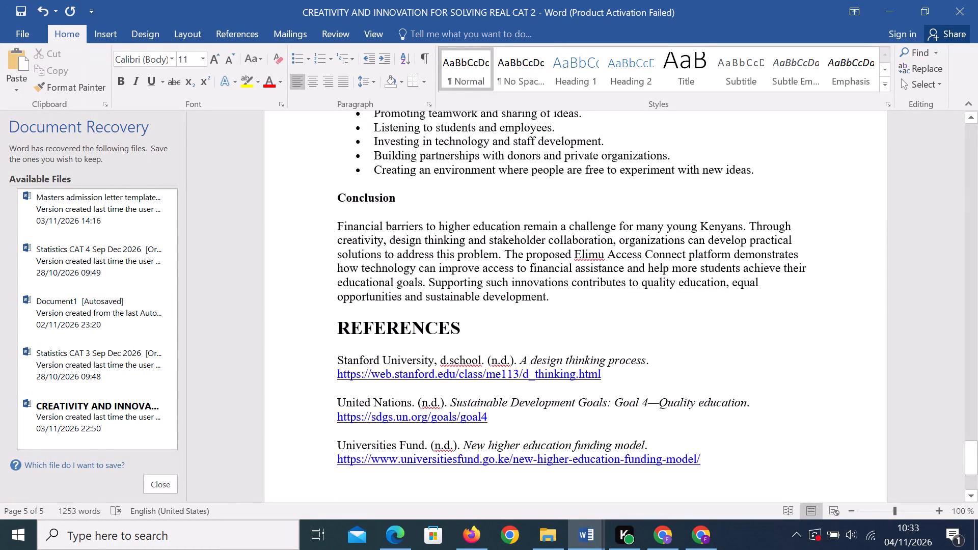